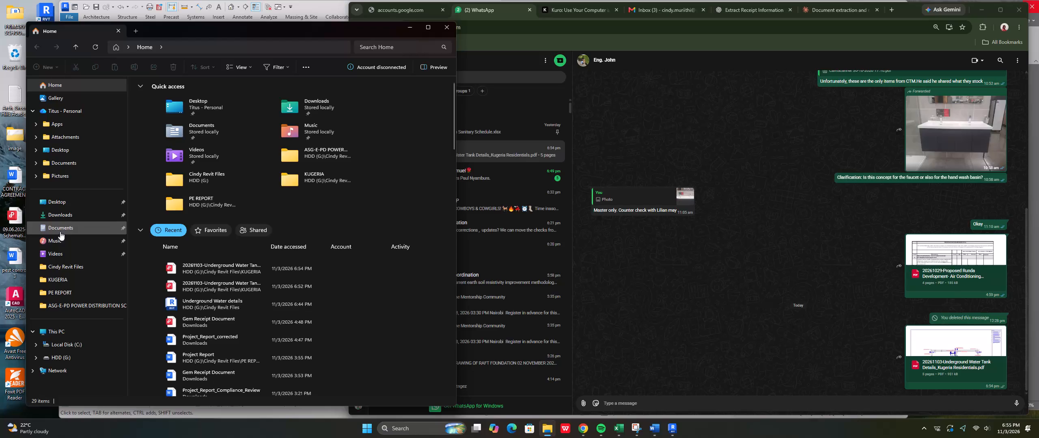
# Open the Gem Receipt Document DOCX file from the Downloads folder in Word.
pyautogui.doubleClick(78, 214)
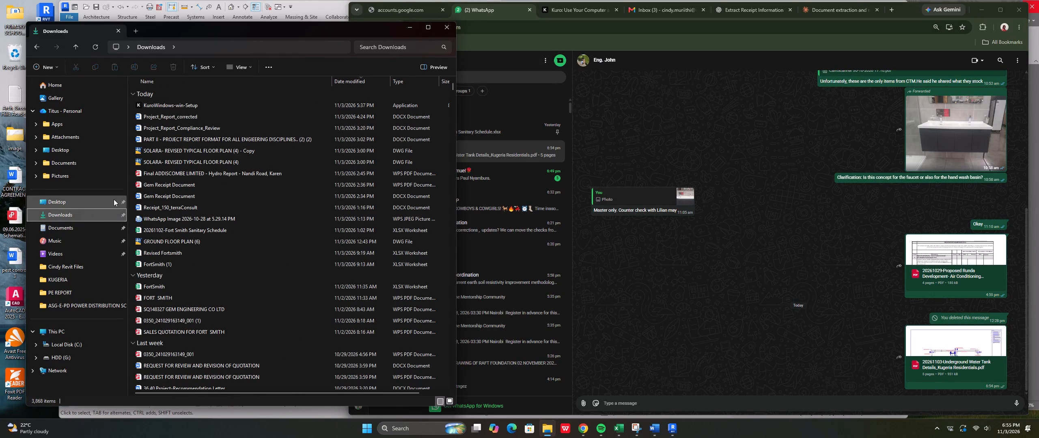
pyautogui.click(158, 197)
pyautogui.rightClick(158, 197)
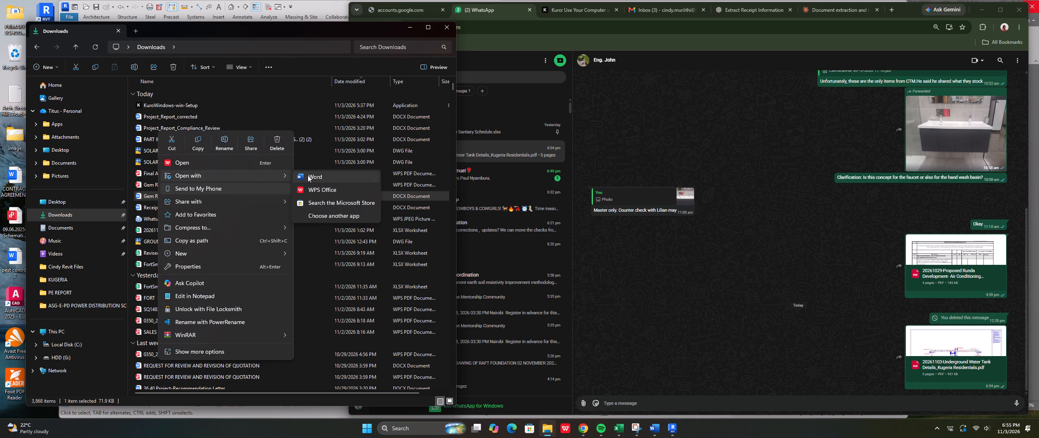
pyautogui.click(310, 175)
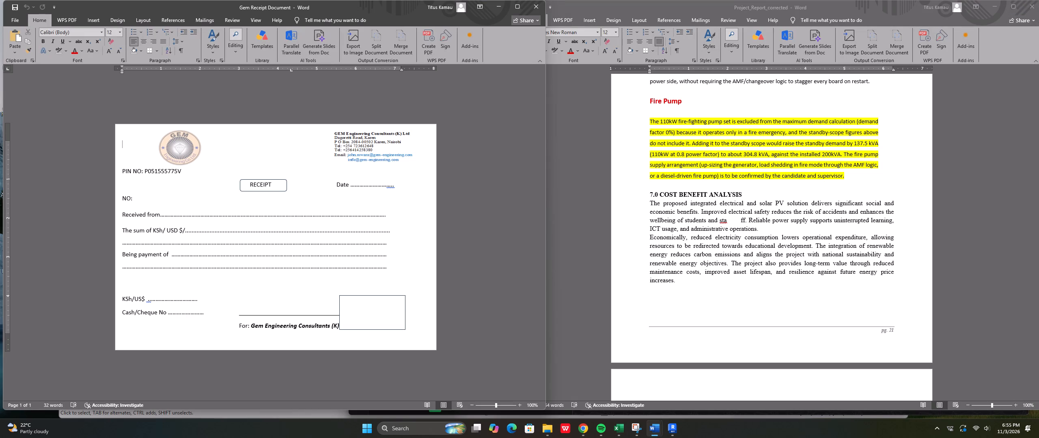
# Narrow the empty box beside the signature line slightly so its near edge clears the "For: Gem Engineering Consultants (K)" text.
pyautogui.click(340, 309)
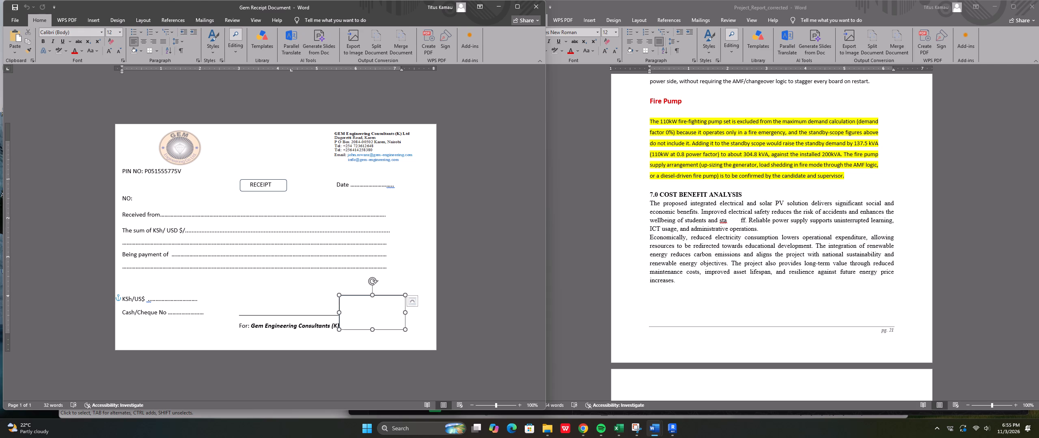
pyautogui.moveTo(338, 311); pyautogui.dragTo(342, 311)
pyautogui.click(415, 313)
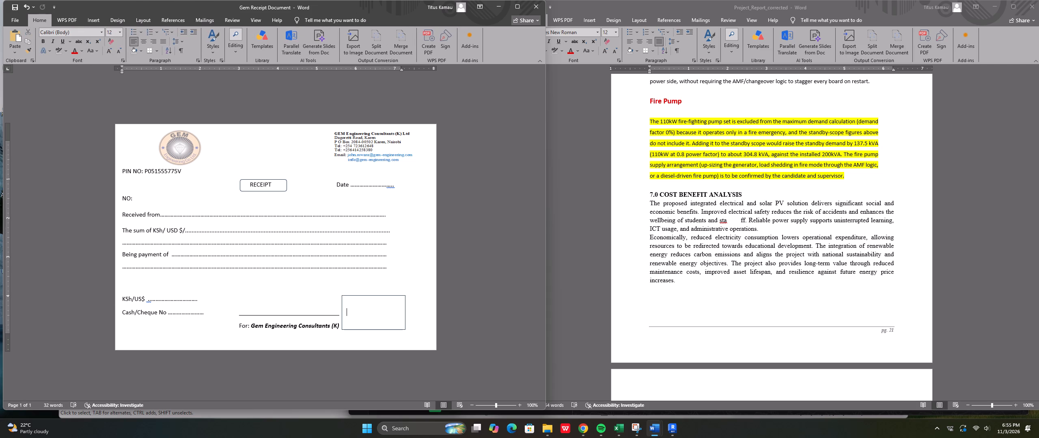
pyautogui.click(285, 297)
pyautogui.scroll(-2, 0, 279)
# Enter "Roshan Residency" in bold within the dotted "Received from" line of the receipt.
pyautogui.click(199, 210)
pyautogui.hotkey('ctrl', 'b')
pyautogui.hotkey('shift', 'r')
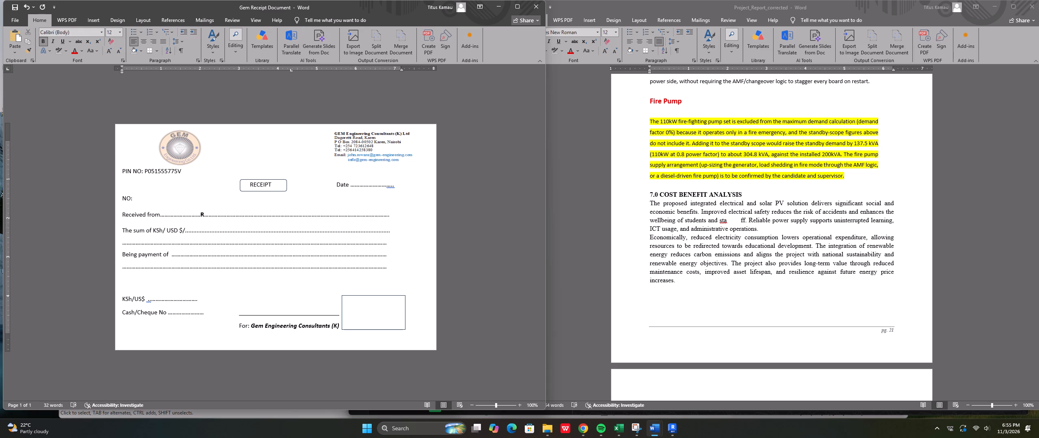
pyautogui.press('o')
pyautogui.write('sah')
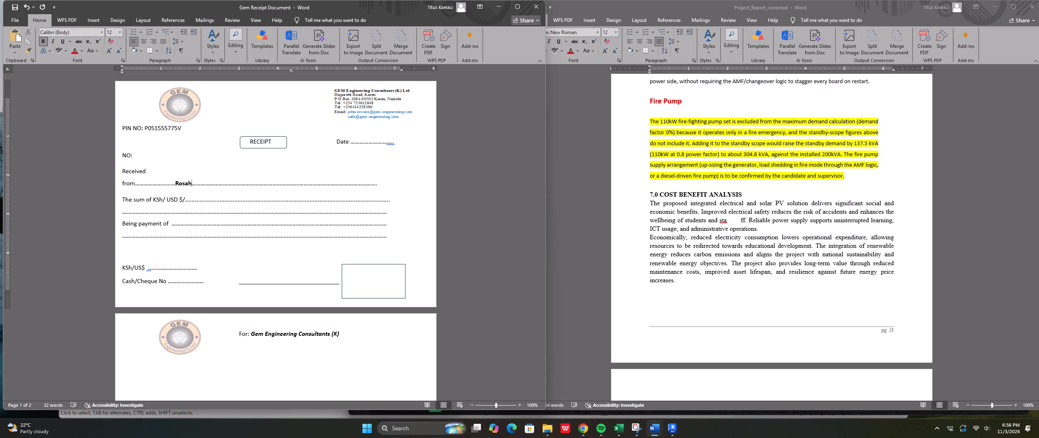
pyautogui.press('BackSpace')
pyautogui.press('BackSpace')
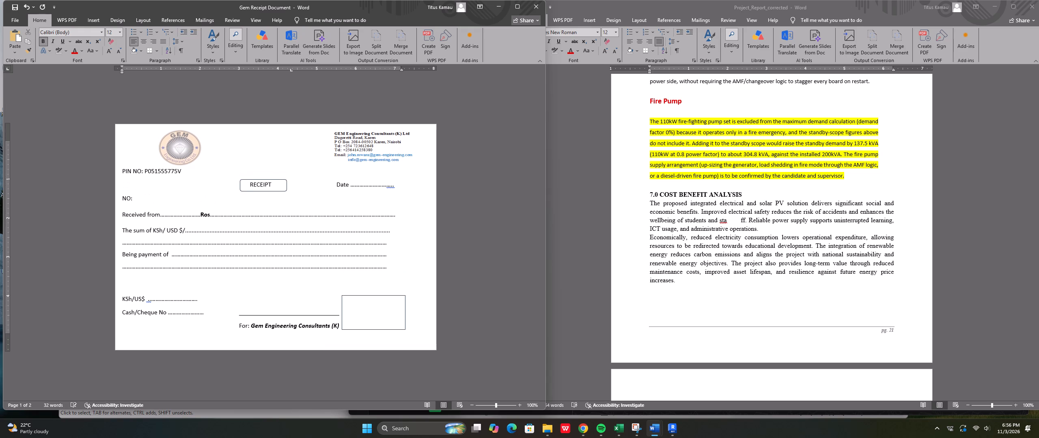
pyautogui.write('han')
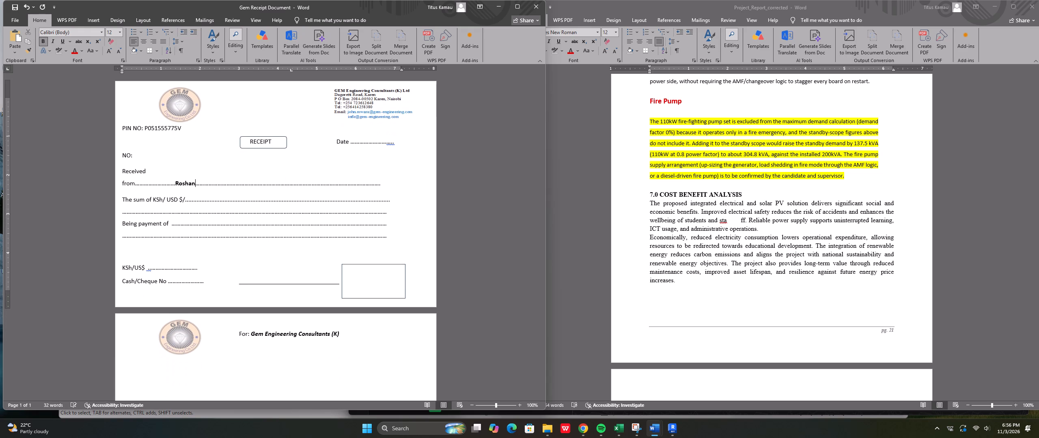
pyautogui.press('space')
pyautogui.write('Re')
pyautogui.write('sidency')
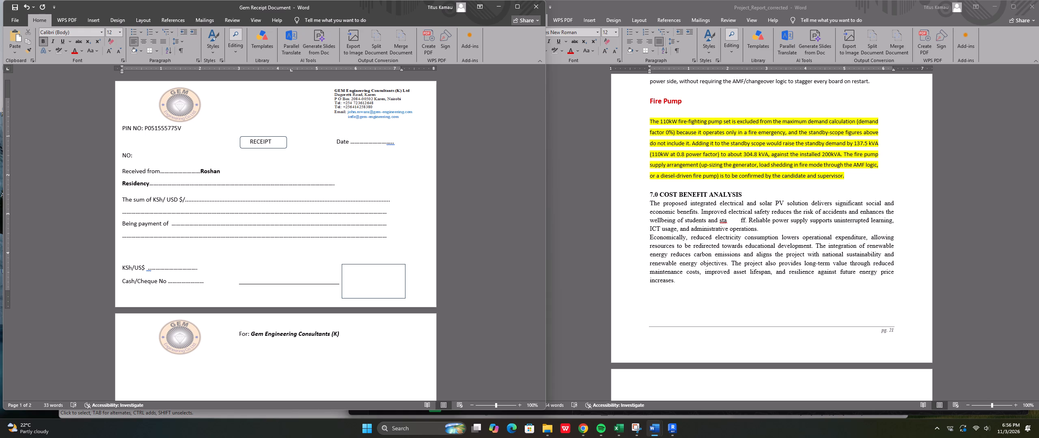
# Delete the surplus dots after "Residency" to shorten the overflowing "Received from" entry.
pyautogui.press('Delete')
pyautogui.press('Delete')
pyautogui.press('Delete')
pyautogui.press('Delete')
pyautogui.press('Delete')
pyautogui.press('Delete')
pyautogui.press('Delete')
pyautogui.press('Delete')
pyautogui.press('Delete')
pyautogui.press('Delete')
pyautogui.press('Delete')
pyautogui.press('Delete')
pyautogui.press('Delete')
pyautogui.press('Delete')
pyautogui.press('Delete')
pyautogui.press('Delete')
pyautogui.press('Delete')
pyautogui.press('Delete')
pyautogui.press('Delete')
pyautogui.press('Delete')
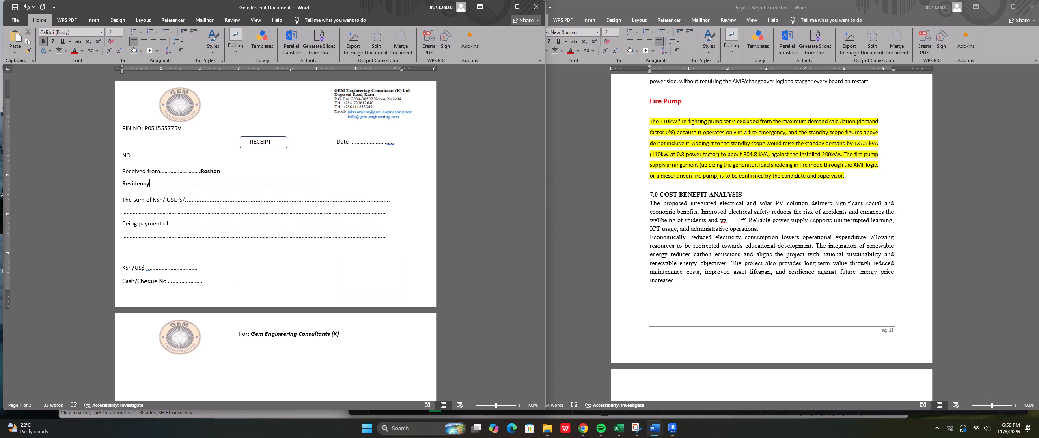
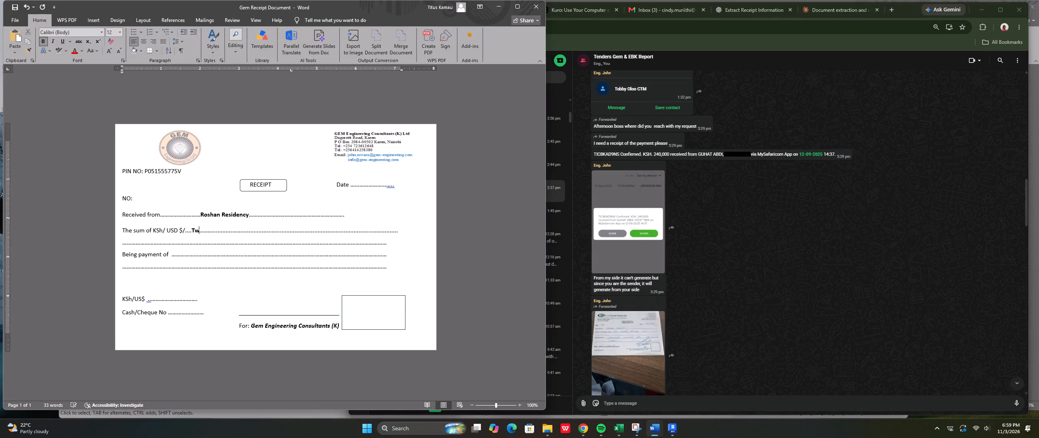
# Complete the bold amount in words on the "The sum of KSh/ USD $/" line as "Two hundred and forty thousand shillings only".
pyautogui.write('o')
pyautogui.press('space')
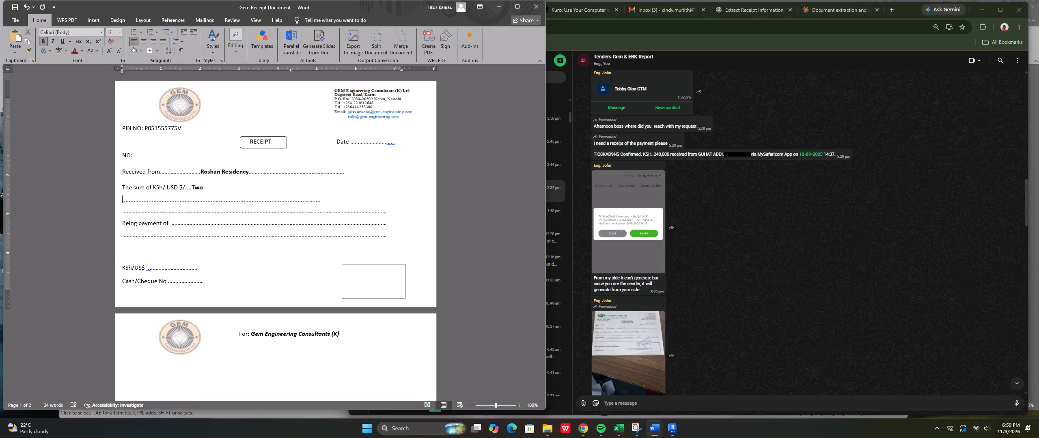
pyautogui.write('hundref')
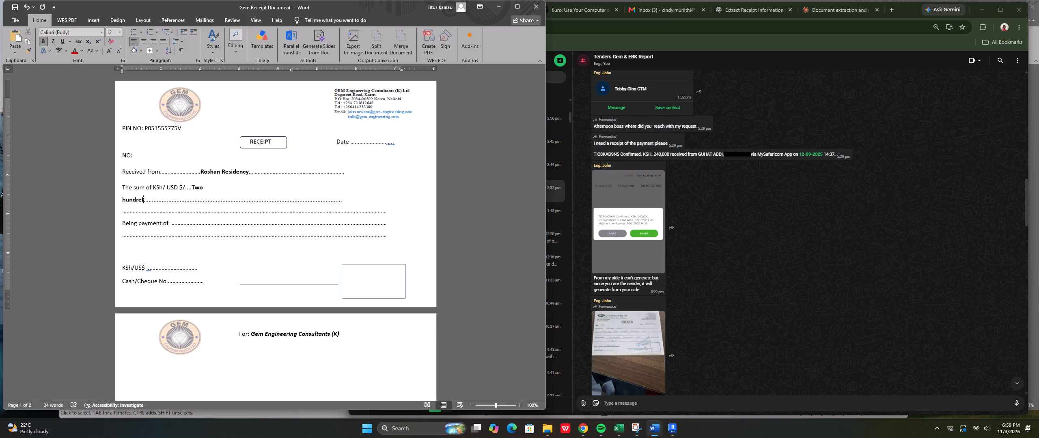
pyautogui.press('BackSpace')
pyautogui.write('d and')
pyautogui.press('space')
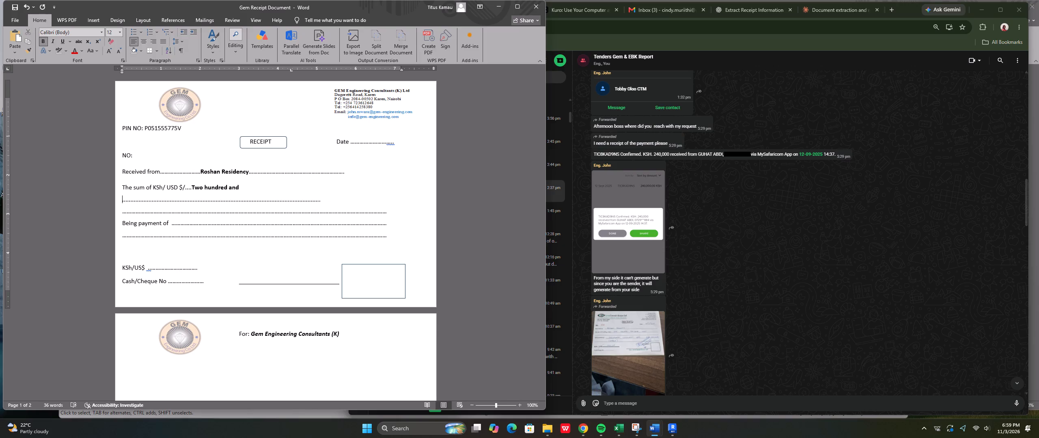
pyautogui.write('forty')
pyautogui.press('space')
pyautogui.write('thoud=sa')
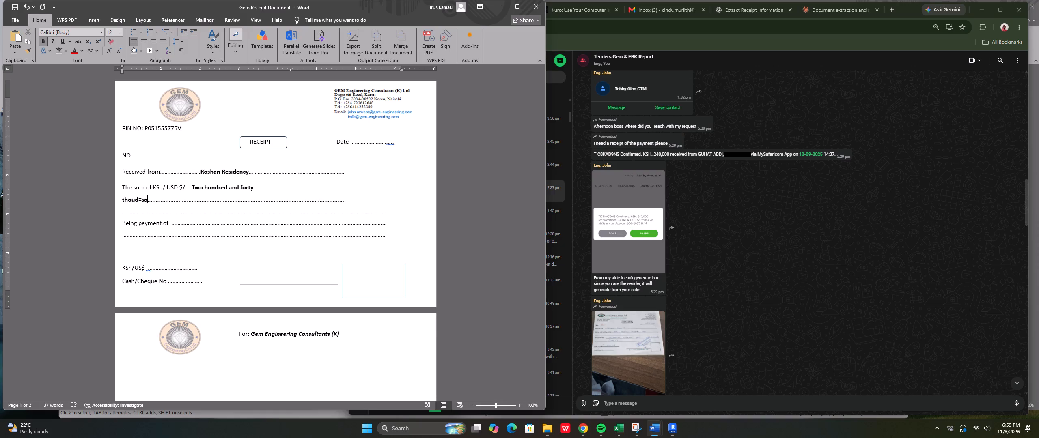
pyautogui.press('BackSpace')
pyautogui.press('BackSpace')
pyautogui.press('BackSpace')
pyautogui.press('BackSpace')
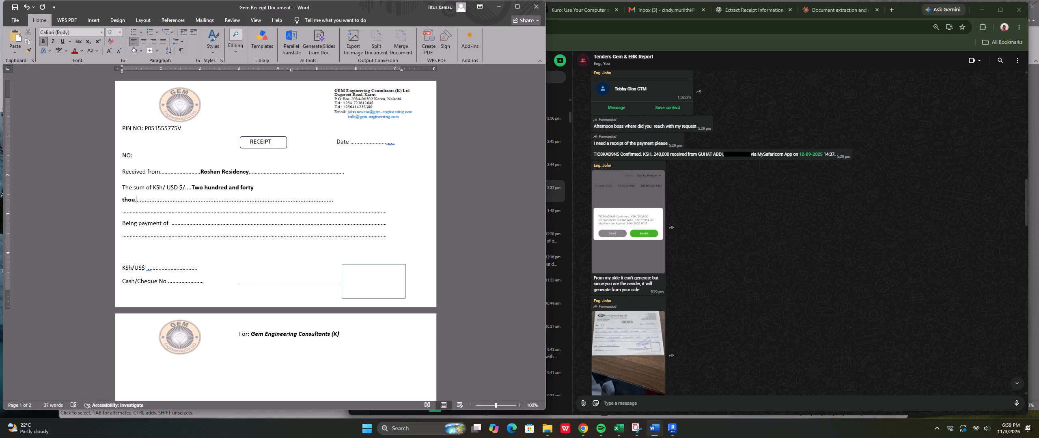
pyautogui.write('sand')
pyautogui.press('space')
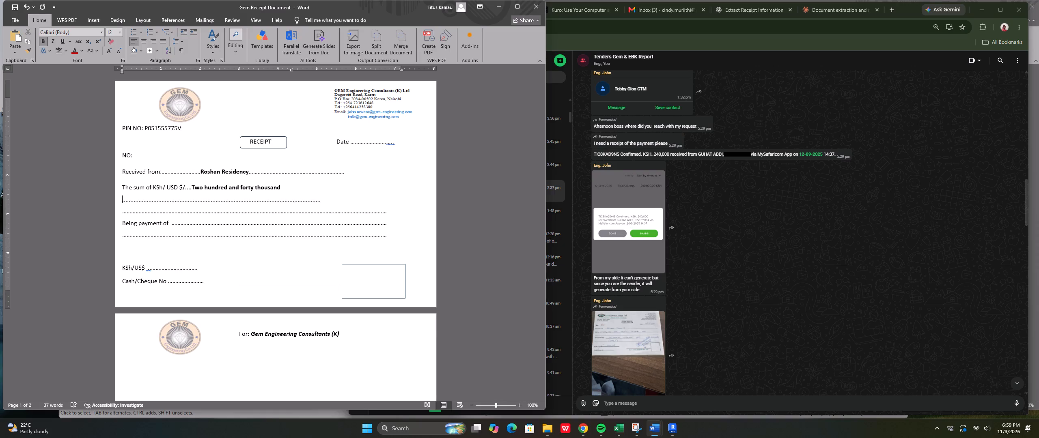
pyautogui.write('shlli')
pyautogui.press('BackSpace')
pyautogui.press('BackSpace')
pyautogui.press('BackSpace')
pyautogui.write('illi')
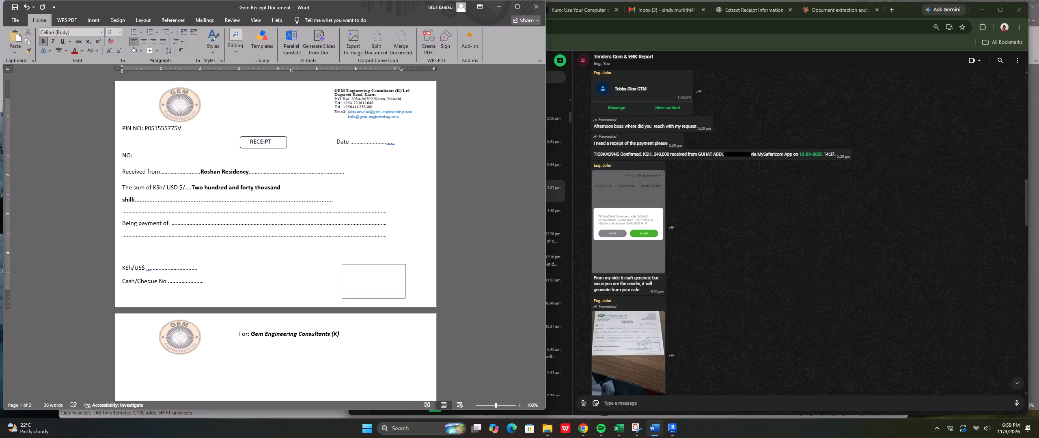
pyautogui.write('ngs')
pyautogui.press('space')
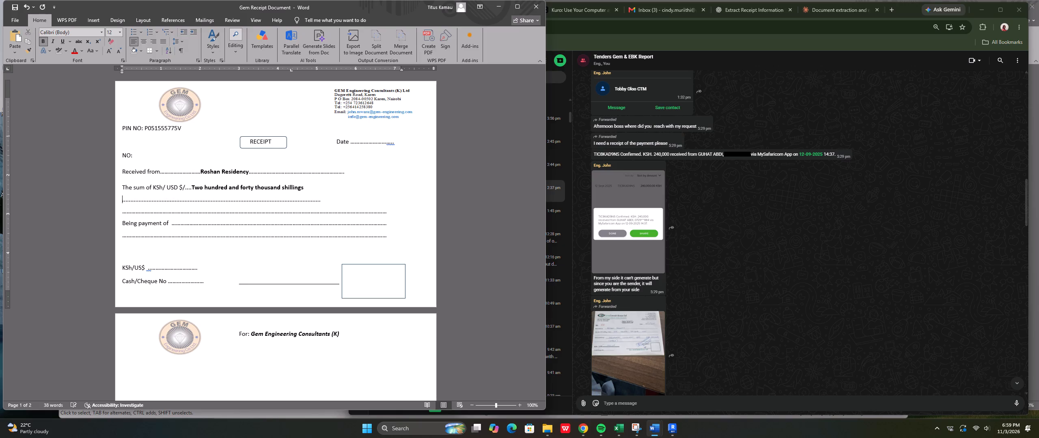
pyautogui.write('only')
# Delete the surplus dots after "only" so the amount in words and its dotted line fit on one line.
pyautogui.press('Delete')
pyautogui.press('Delete')
pyautogui.press('Delete')
pyautogui.press('Delete')
pyautogui.press('Delete')
pyautogui.press('Delete')
pyautogui.press('Delete')
pyautogui.press('Delete')
pyautogui.press('Delete')
pyautogui.press('Delete')
pyautogui.press('Delete')
pyautogui.press('Delete')
pyautogui.press('Delete')
pyautogui.press('Delete')
pyautogui.press('Delete')
pyautogui.press('Delete')
pyautogui.press('Delete')
pyautogui.press('Delete')
pyautogui.press('Delete')
pyautogui.press('Delete')
pyautogui.press('Delete')
pyautogui.press('Delete')
pyautogui.press('Delete')
pyautogui.press('Delete')
pyautogui.press('Delete')
pyautogui.press('Delete')
pyautogui.press('Delete')
pyautogui.press('Delete')
pyautogui.press('Delete')
pyautogui.press('Delete')
pyautogui.press('Delete')
pyautogui.press('Delete')
pyautogui.press('Delete')
pyautogui.press('Delete')
pyautogui.press('Delete')
pyautogui.press('Delete')
pyautogui.press('Delete')
pyautogui.press('Delete')
pyautogui.press('Delete')
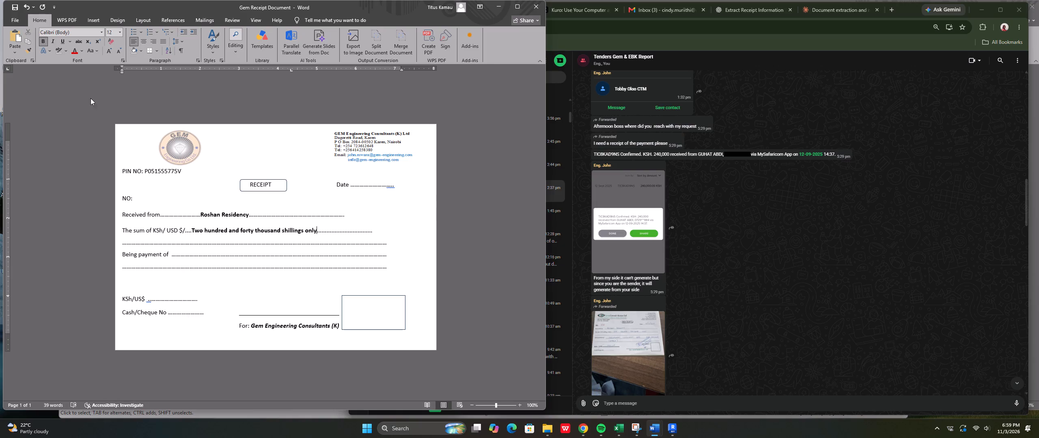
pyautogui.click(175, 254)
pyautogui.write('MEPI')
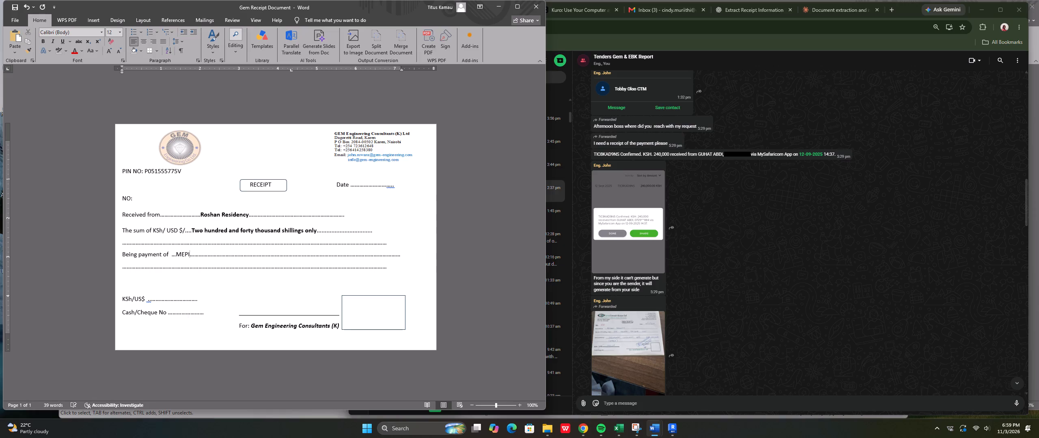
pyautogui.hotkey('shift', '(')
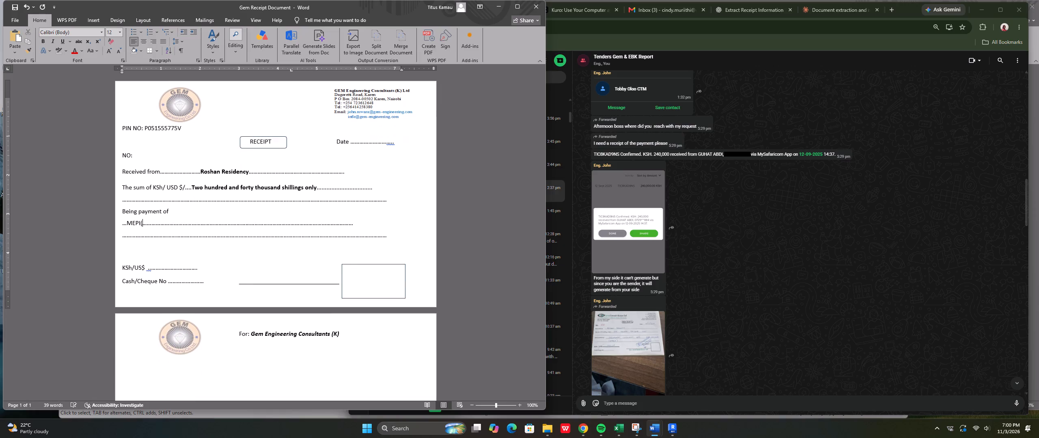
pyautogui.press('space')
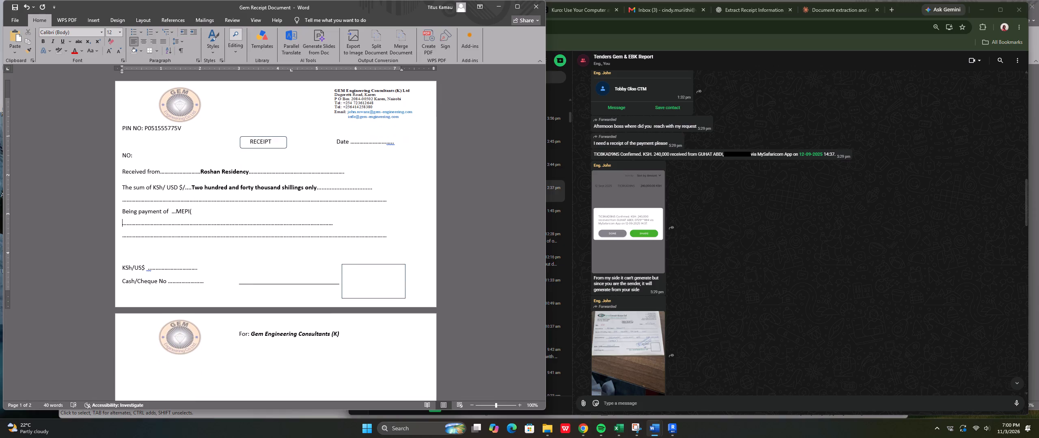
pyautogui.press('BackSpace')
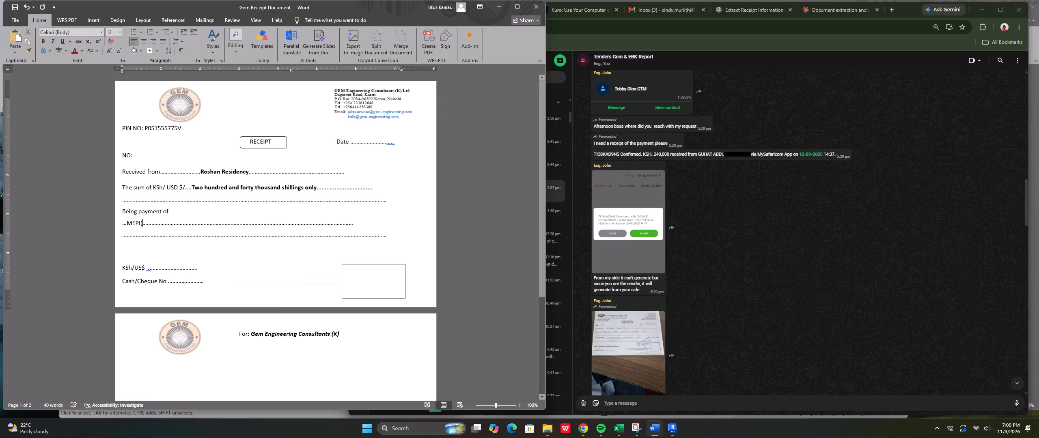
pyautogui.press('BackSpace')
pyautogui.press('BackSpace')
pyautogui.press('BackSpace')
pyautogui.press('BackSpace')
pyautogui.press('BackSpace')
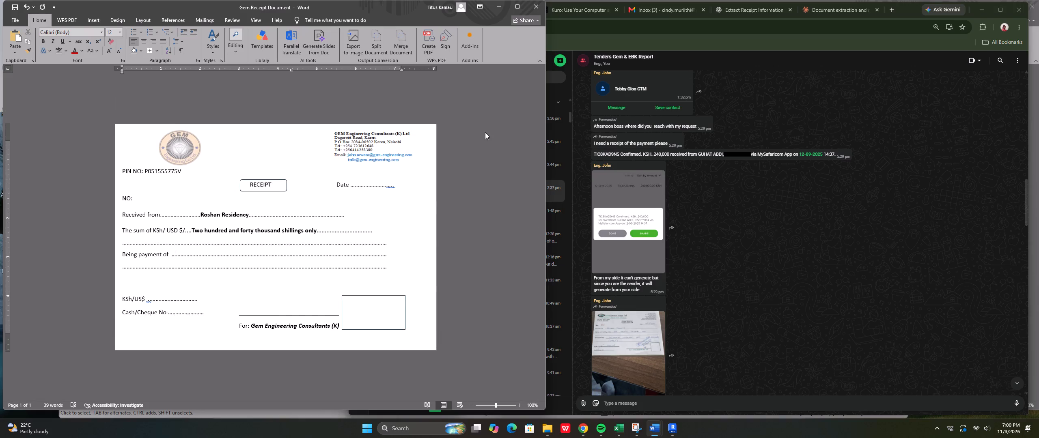
# Enter "MEPI" in bold after the leading dots on the receipt's "Being payment of" line.
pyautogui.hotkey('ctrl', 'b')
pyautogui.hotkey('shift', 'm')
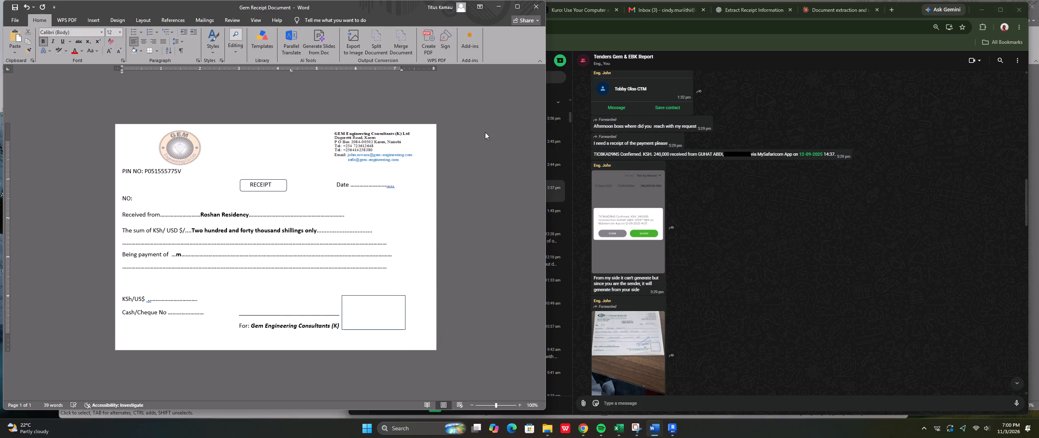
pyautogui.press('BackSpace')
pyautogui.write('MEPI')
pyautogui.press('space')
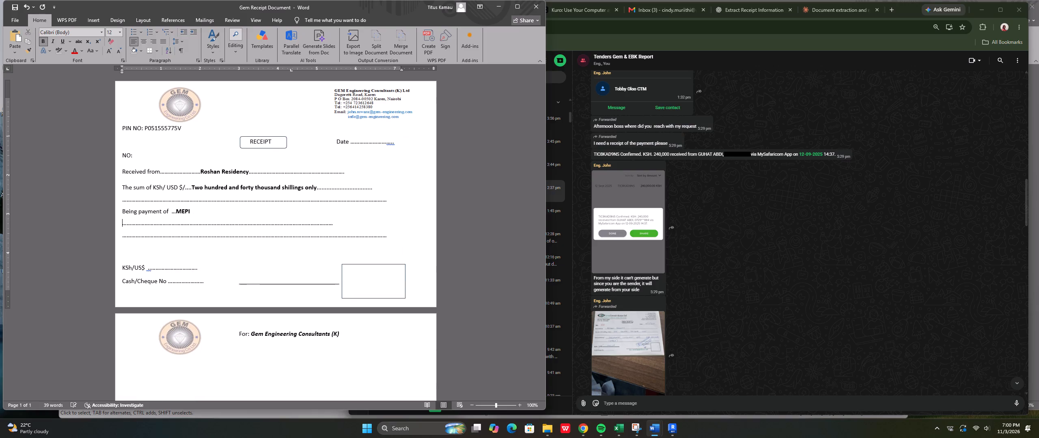
# Open a bracket after "MEPI" and add "Mechanical," as the first listed service, with only its initial letter capitalised.
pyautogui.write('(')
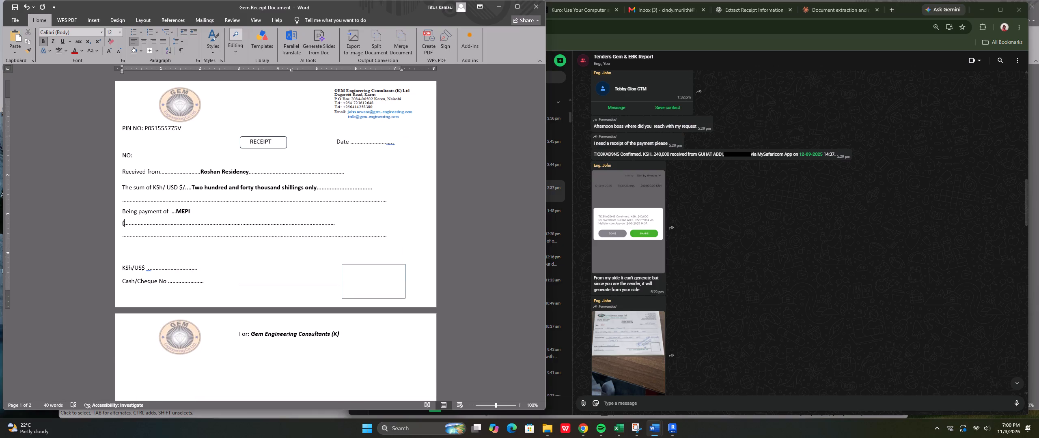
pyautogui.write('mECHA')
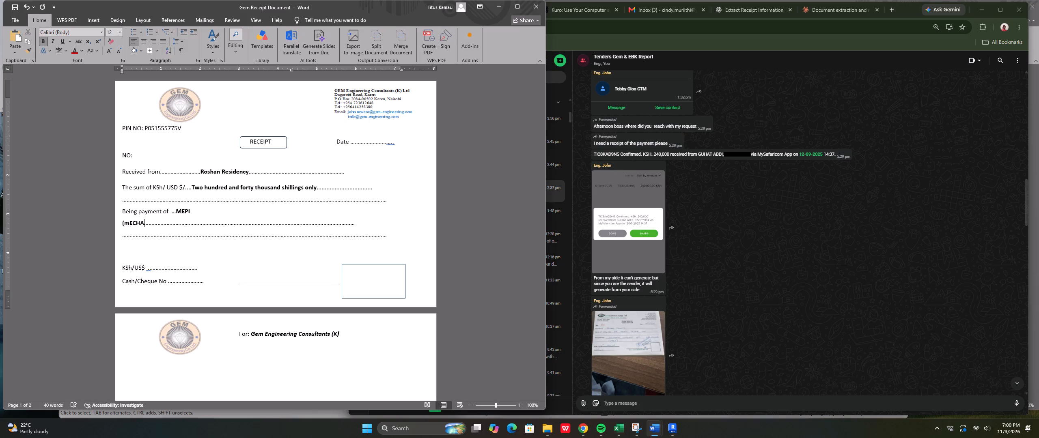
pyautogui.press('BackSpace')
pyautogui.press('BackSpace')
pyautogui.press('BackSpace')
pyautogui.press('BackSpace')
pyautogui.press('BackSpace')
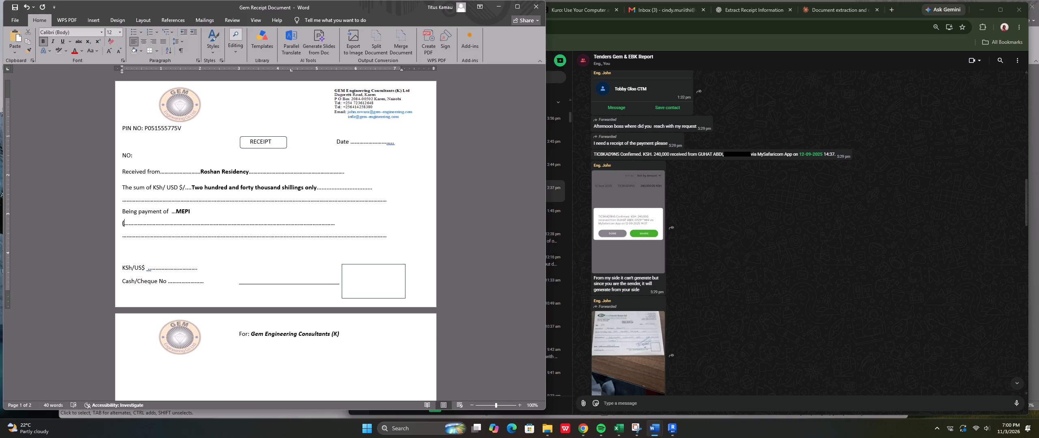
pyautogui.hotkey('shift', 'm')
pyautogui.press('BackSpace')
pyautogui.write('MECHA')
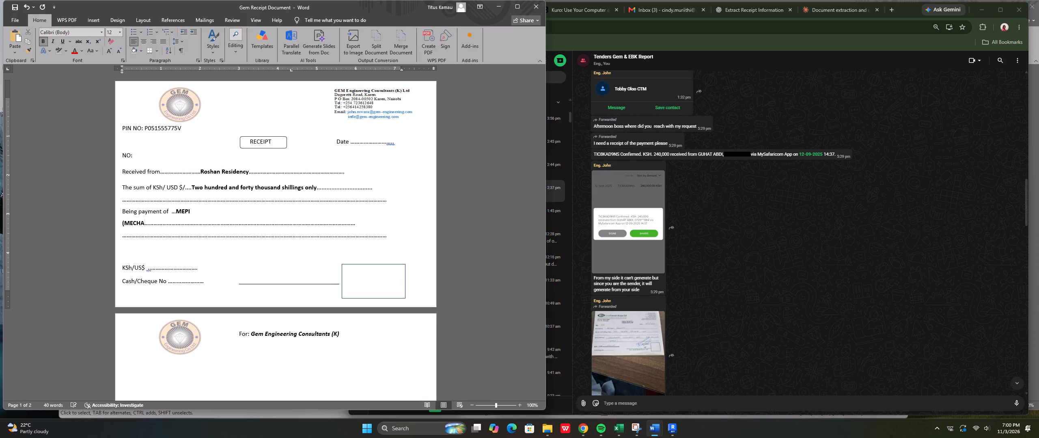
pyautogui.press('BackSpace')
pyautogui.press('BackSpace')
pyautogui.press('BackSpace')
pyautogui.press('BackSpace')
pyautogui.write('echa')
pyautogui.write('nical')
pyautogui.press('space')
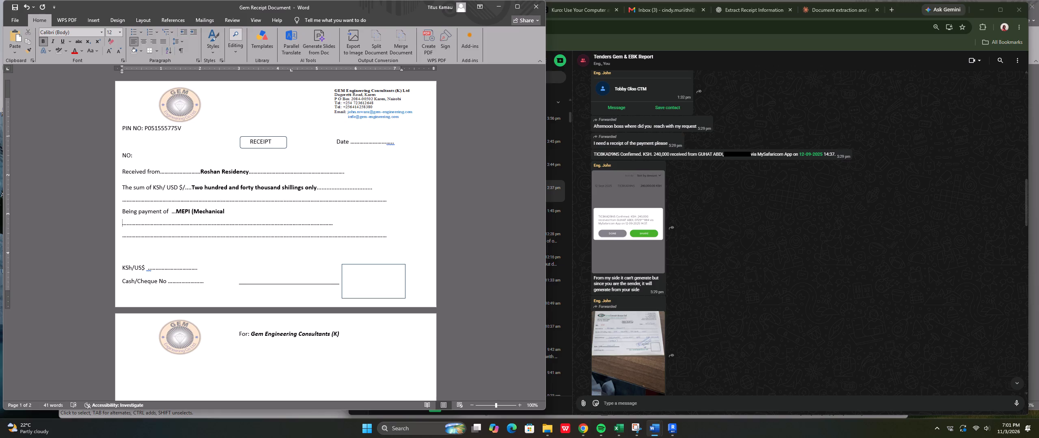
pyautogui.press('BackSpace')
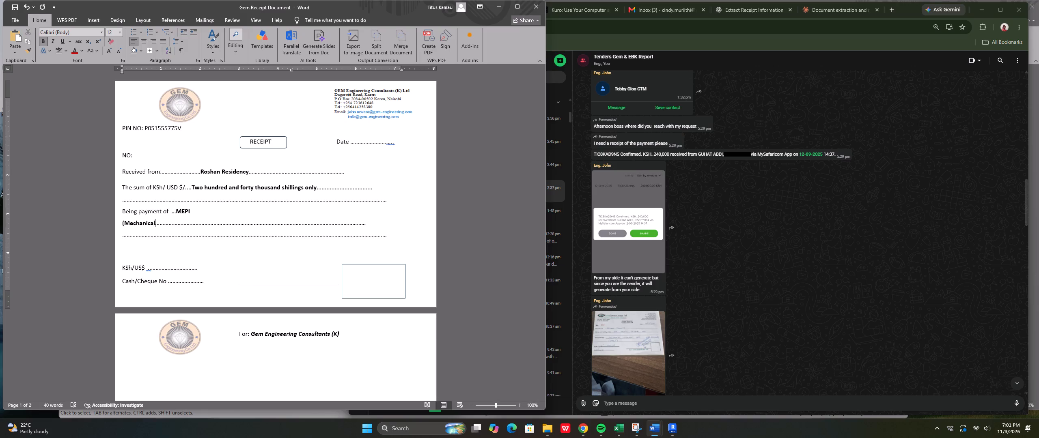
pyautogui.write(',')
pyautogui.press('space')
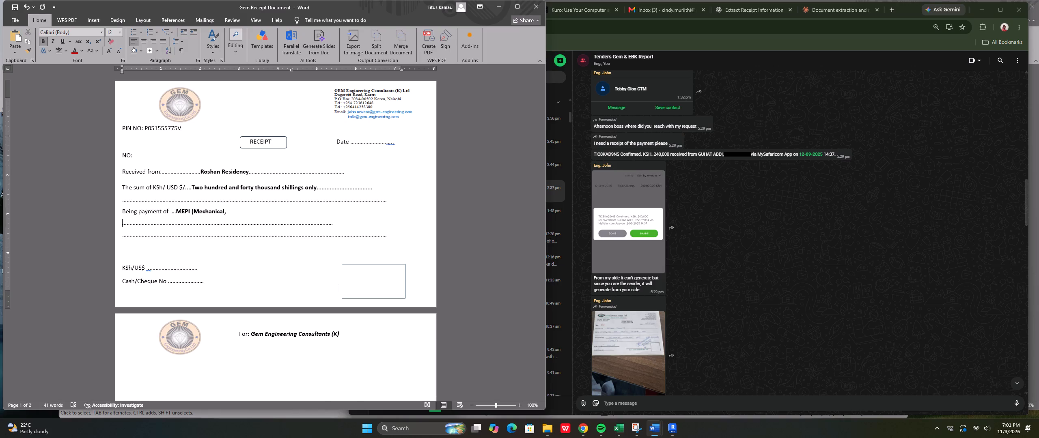
# Continue the bracketed list of services after "Mechanical," with "Electrical ,Plumbing,".
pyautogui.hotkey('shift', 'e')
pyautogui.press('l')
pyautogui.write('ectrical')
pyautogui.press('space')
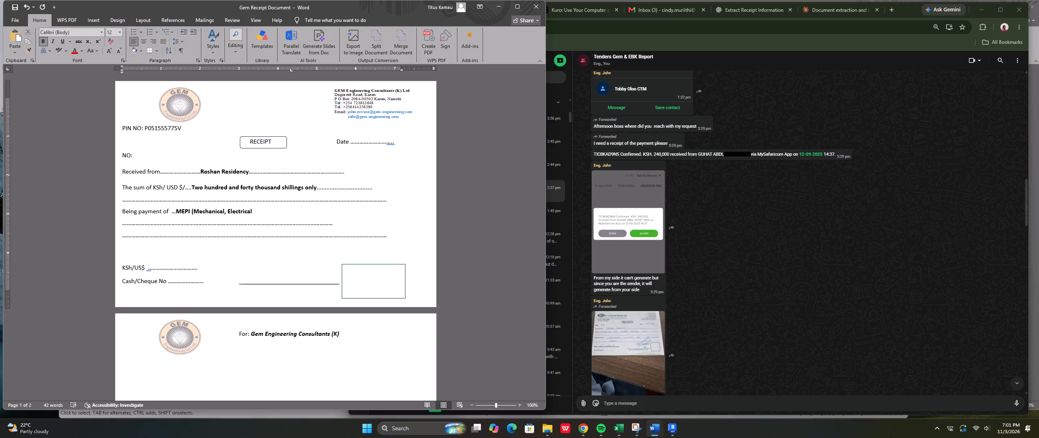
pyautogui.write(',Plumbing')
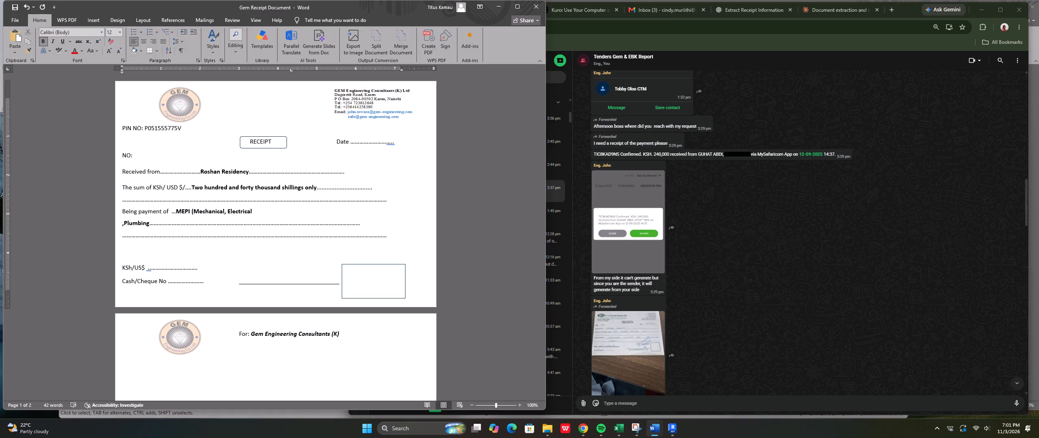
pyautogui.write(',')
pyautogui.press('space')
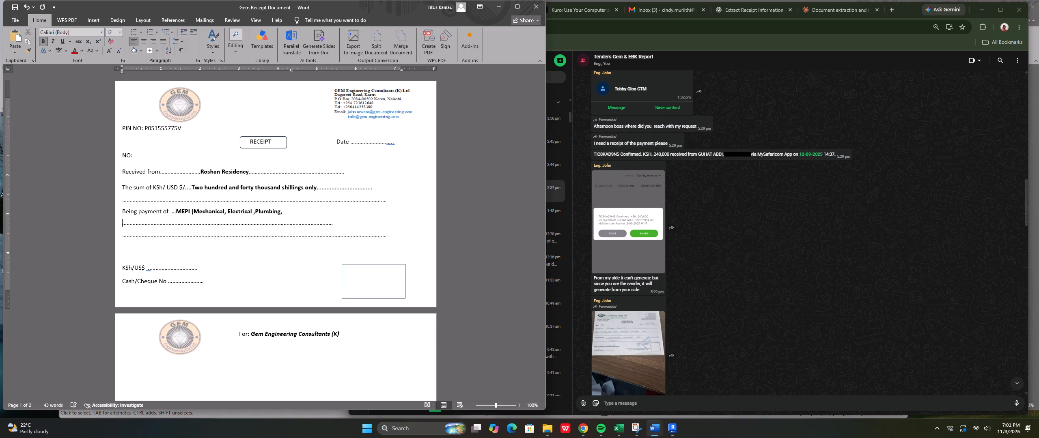
# Finish the bracketed list of services with "ICT & Security" and close the bracket.
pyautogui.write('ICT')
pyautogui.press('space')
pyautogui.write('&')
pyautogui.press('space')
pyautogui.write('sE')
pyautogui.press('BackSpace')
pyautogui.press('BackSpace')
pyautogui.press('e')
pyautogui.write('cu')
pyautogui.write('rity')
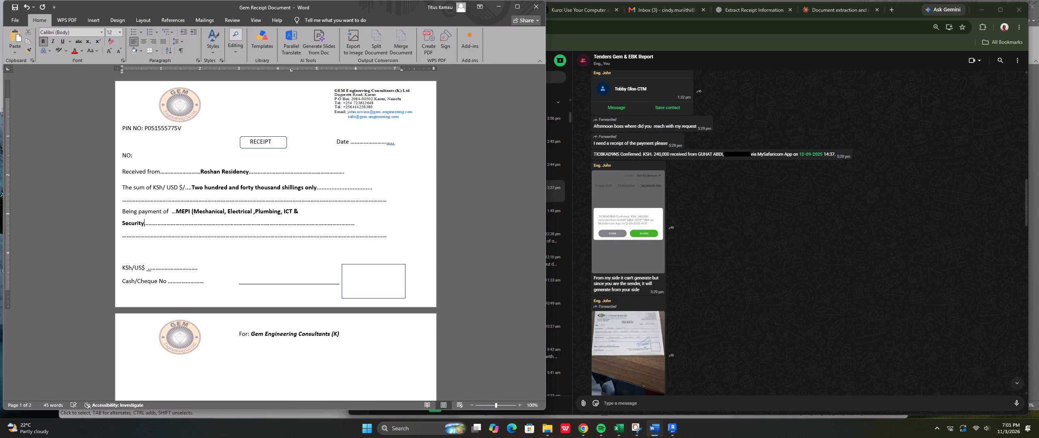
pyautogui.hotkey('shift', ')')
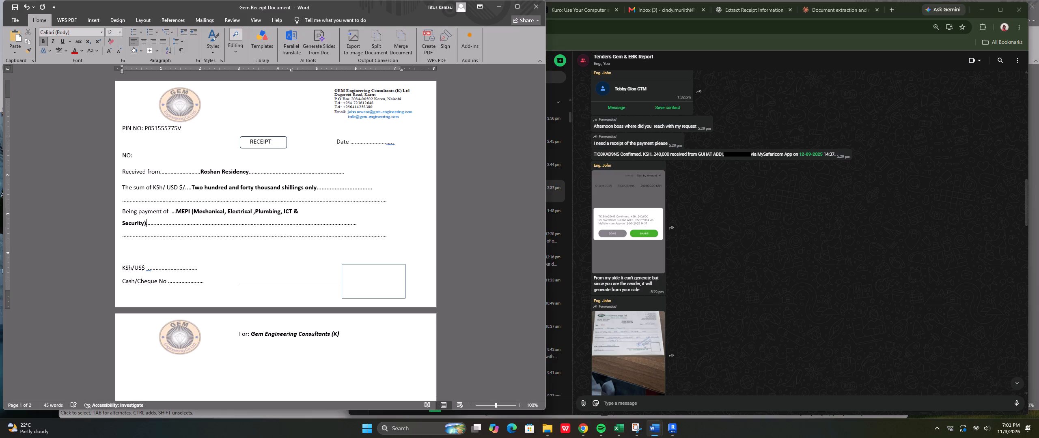
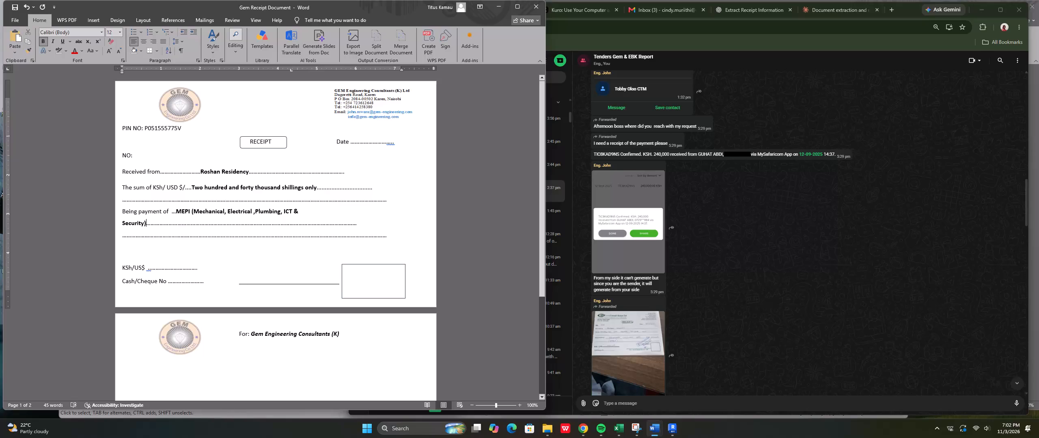
# Delete the surplus dots after "Security)" so the "Being payment of" text and its dotted line fit on one line.
pyautogui.press('Delete')
pyautogui.press('Delete')
pyautogui.press('Delete')
pyautogui.press('Delete')
pyautogui.press('Delete')
pyautogui.press('Delete')
pyautogui.press('Delete')
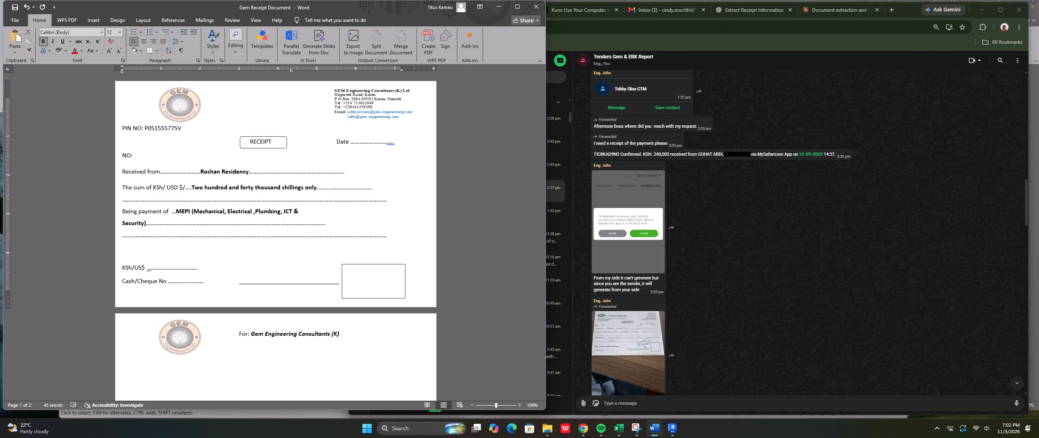
pyautogui.press('Delete')
pyautogui.press('Delete')
pyautogui.press('Delete')
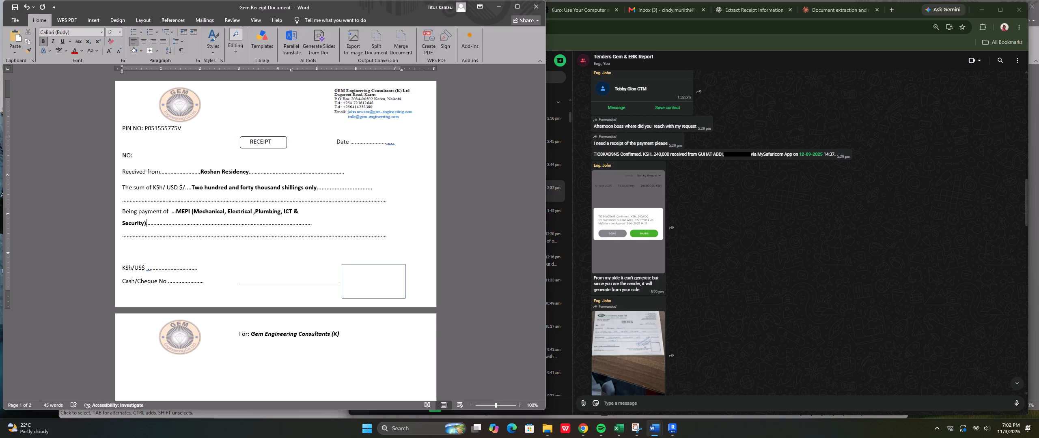
pyautogui.press('Delete')
pyautogui.press('Delete')
pyautogui.press('Delete')
pyautogui.press('Delete')
pyautogui.press('Delete')
pyautogui.press('Delete')
pyautogui.press('Delete')
pyautogui.press('Delete')
pyautogui.press('Delete')
pyautogui.press('Delete')
pyautogui.press('Delete')
pyautogui.press('Delete')
pyautogui.press('Delete')
pyautogui.press('Delete')
pyautogui.press('Delete')
pyautogui.press('Delete')
pyautogui.press('Delete')
pyautogui.press('Delete')
pyautogui.press('Delete')
pyautogui.press('Delete')
pyautogui.press('Delete')
pyautogui.press('Delete')
pyautogui.press('Delete')
pyautogui.press('Delete')
pyautogui.press('Delete')
pyautogui.press('Delete')
pyautogui.press('Delete')
pyautogui.press('Delete')
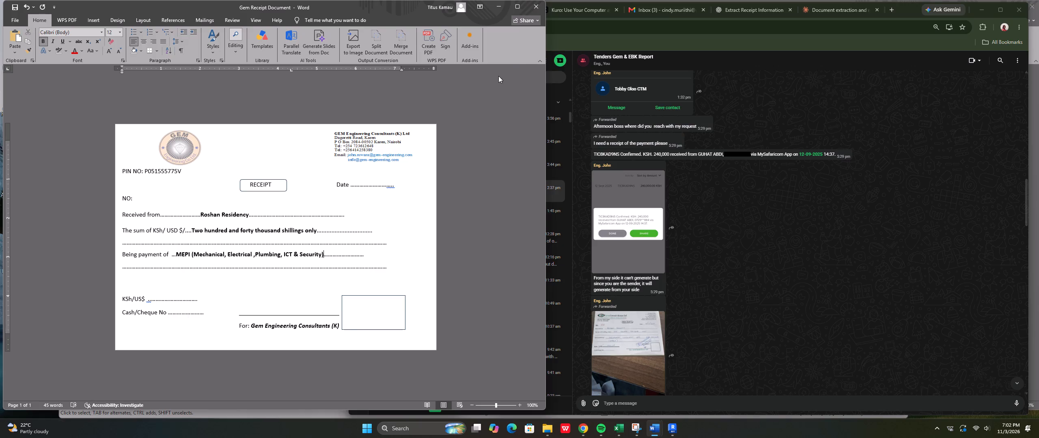
# Enter the date 12/09/2026 in bold within the dotted "Date" line.
pyautogui.click(356, 183)
pyautogui.write('12')
pyautogui.press('BackSpace')
pyautogui.press('BackSpace')
pyautogui.hotkey('ctrl', 'b')
pyautogui.write('12')
pyautogui.press('/')
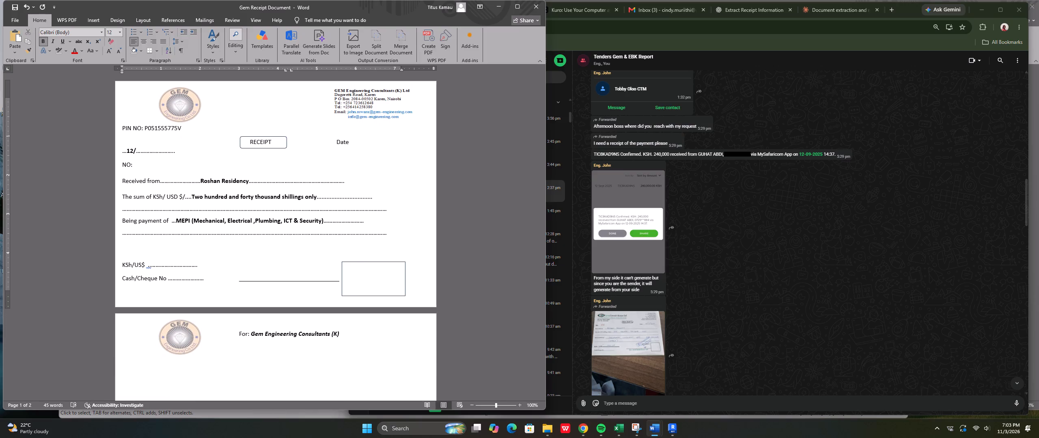
pyautogui.write('09')
pyautogui.write('/2026')
# Delete the surplus dots after the date so it fits on the same line as its "Date" label.
pyautogui.press('Delete')
pyautogui.press('Delete')
pyautogui.press('Delete')
pyautogui.press('Delete')
pyautogui.press('Delete')
pyautogui.press('Delete')
pyautogui.press('Delete')
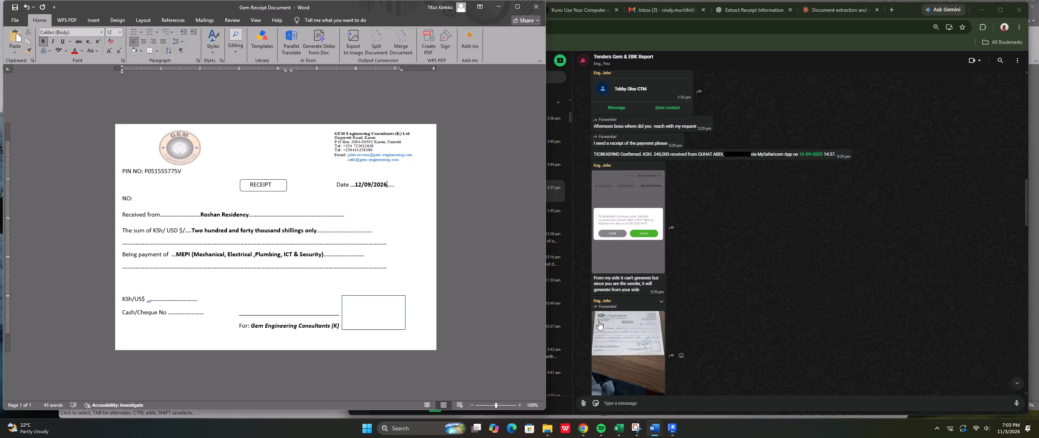
# Enter the receipt number 0001 in bold after "NO:".
pyautogui.click(138, 200)
pyautogui.write('00')
pyautogui.press('1')
pyautogui.moveTo(146, 199); pyautogui.dragTo(134, 199)
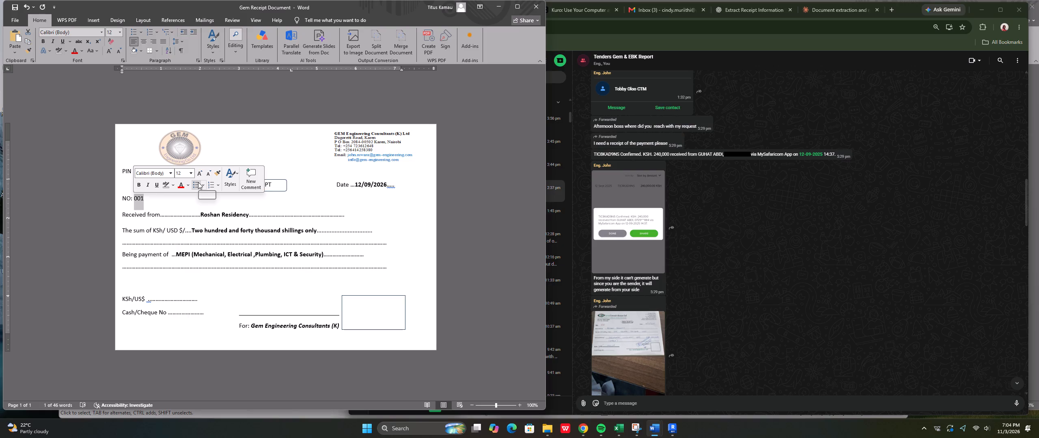
pyautogui.hotkey('ctrl', 'b')
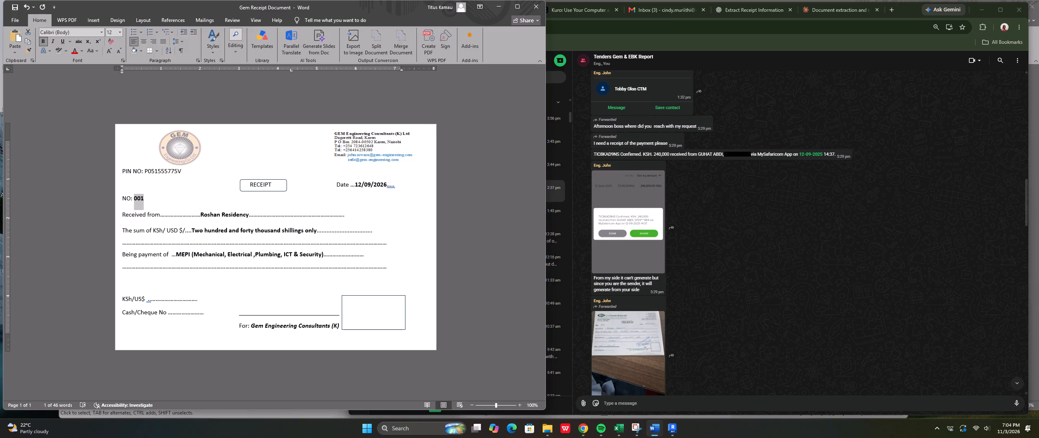
pyautogui.click(140, 198)
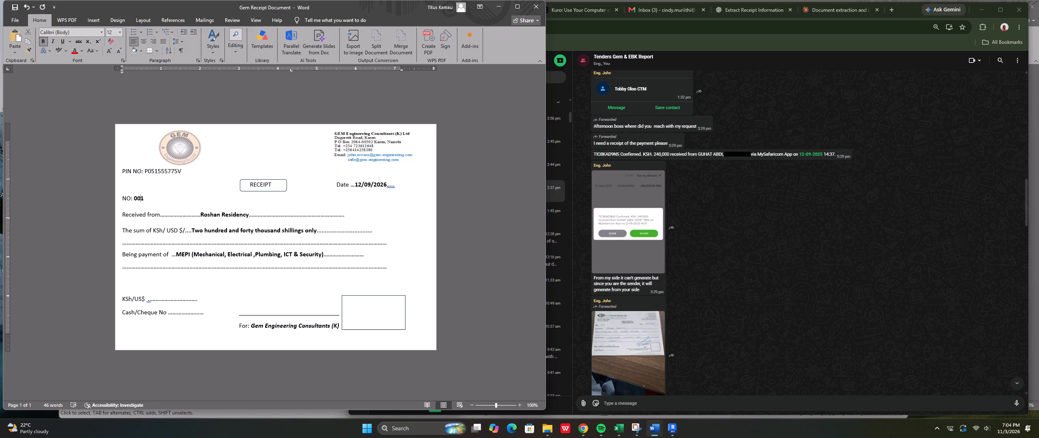
pyautogui.press('0')
# Add "Consultancy Services" in bold on the "Being payment of" line, a few dots after "Security)".
pyautogui.click(393, 268)
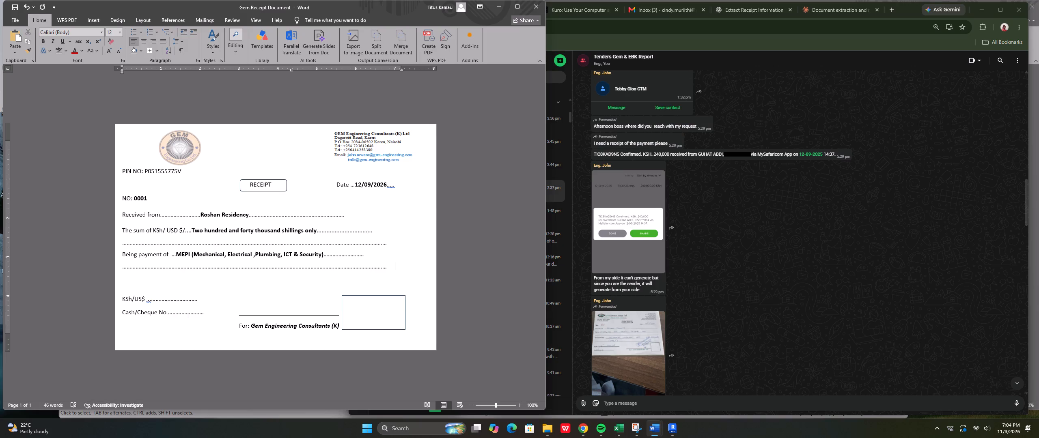
pyautogui.click(151, 296)
pyautogui.click(327, 253)
pyautogui.hotkey('shift', 'c')
pyautogui.press('BackSpace')
pyautogui.hotkey('ctrl', 'b')
pyautogui.hotkey('shift', 'c')
pyautogui.write('onsultancy')
pyautogui.press('space')
pyautogui.write('Services')
# Delete the surplus dots after "Consultancy Services" so the payment description fits on one line.
pyautogui.press('Delete')
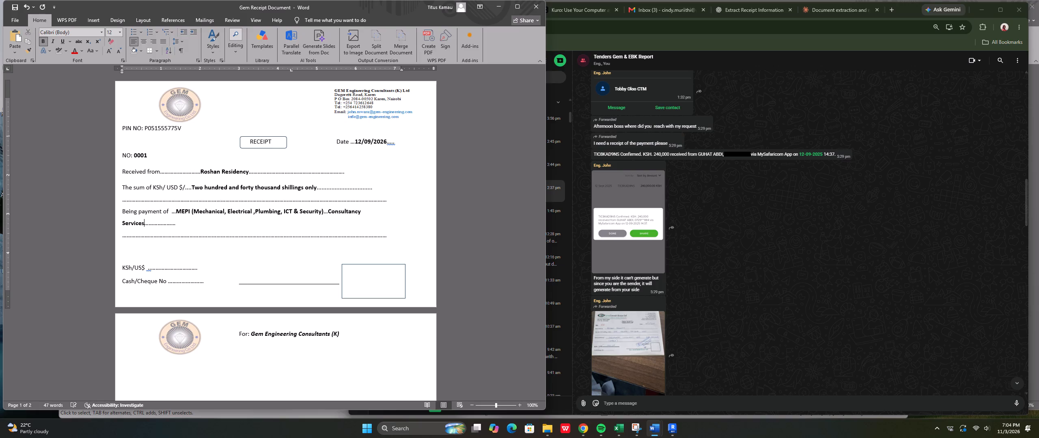
pyautogui.press('Delete')
pyautogui.press('Delete')
pyautogui.press('Delete')
pyautogui.press('Delete')
pyautogui.press('Delete')
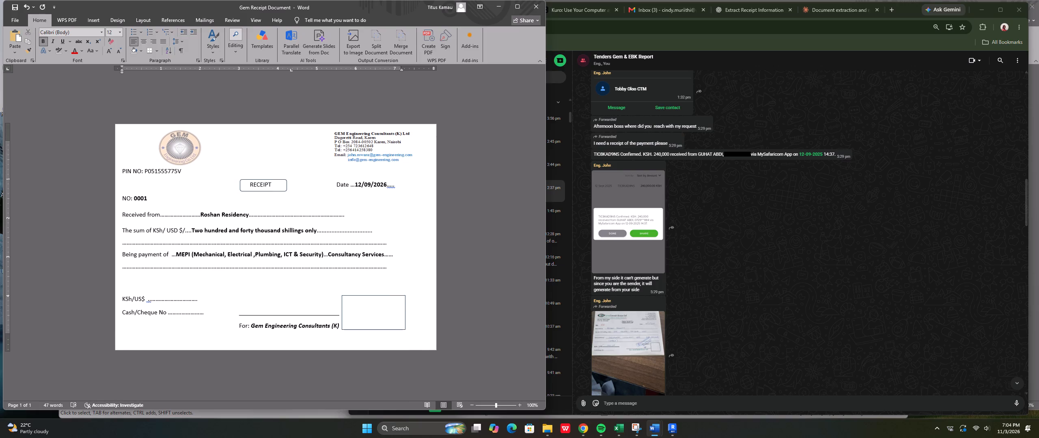
# Add a space and "(MPESA" in bold after "Consultancy Services" in the payment description.
pyautogui.press('space')
pyautogui.hotkey('shift', '(')
pyautogui.write('mpesa')
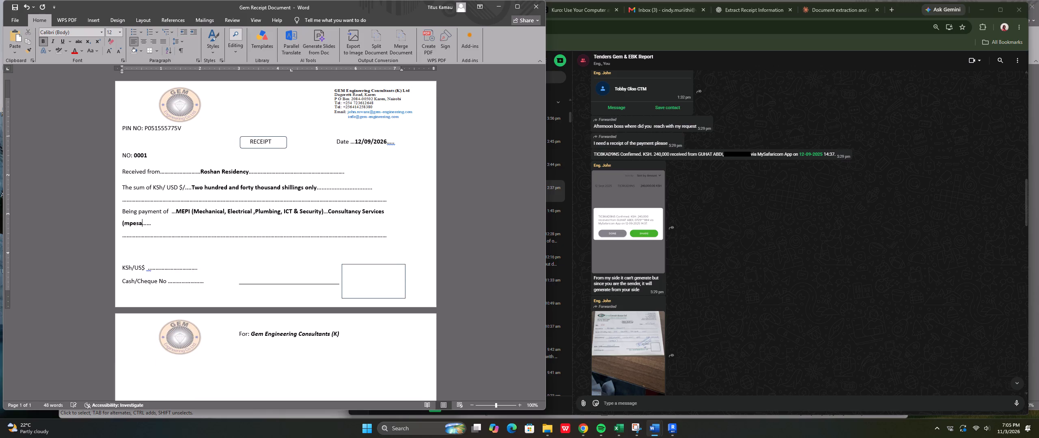
pyautogui.press('BackSpace')
pyautogui.press('BackSpace')
pyautogui.press('BackSpace')
pyautogui.press('BackSpace')
pyautogui.press('BackSpace')
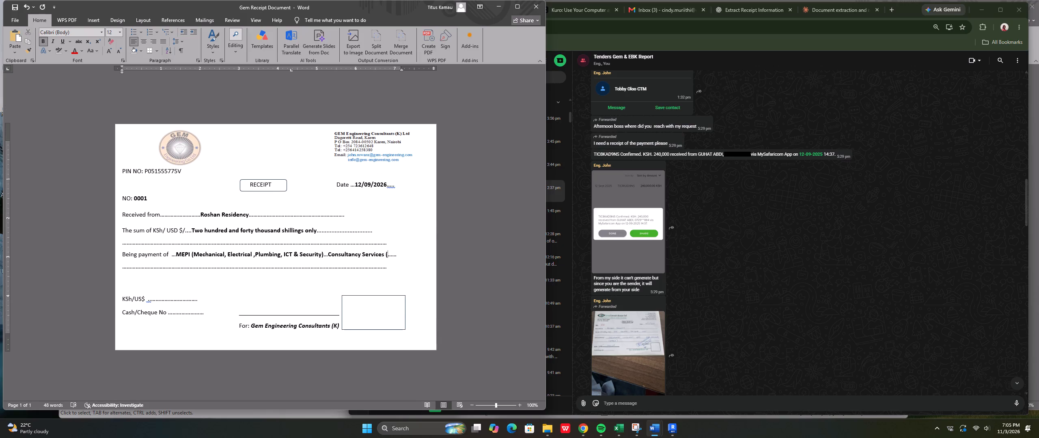
pyautogui.press('m')
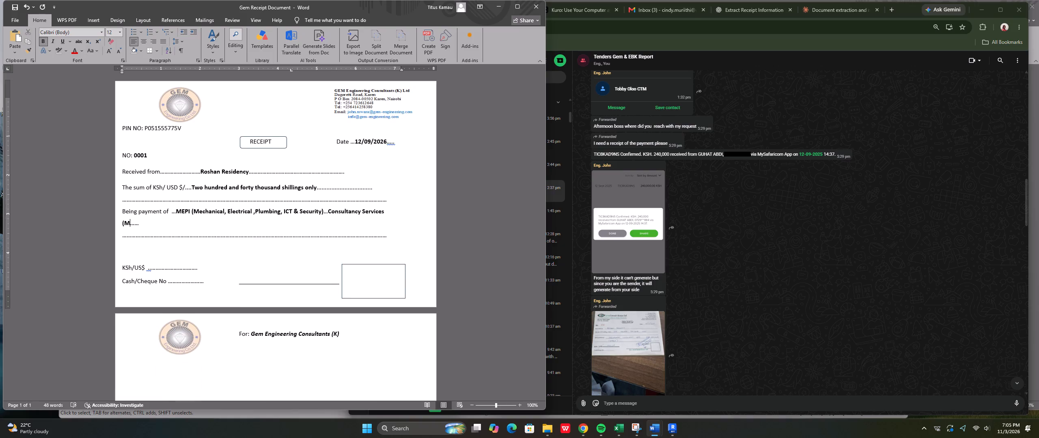
pyautogui.write('PESA')
# Delete the surplus dots and line break after "(MPESA" so it shares a single line with the dotted line below.
pyautogui.press('Delete')
pyautogui.press('Delete')
pyautogui.press('Delete')
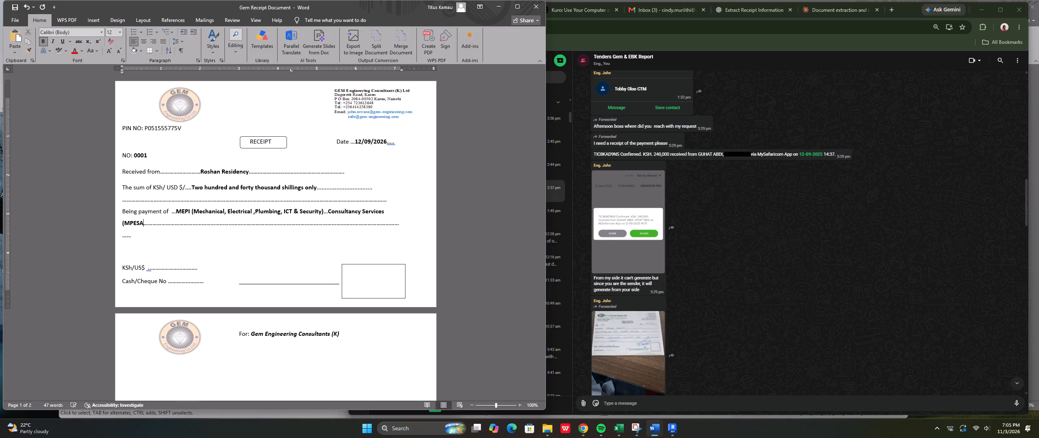
pyautogui.press('Delete')
pyautogui.press('Delete')
pyautogui.press('Delete')
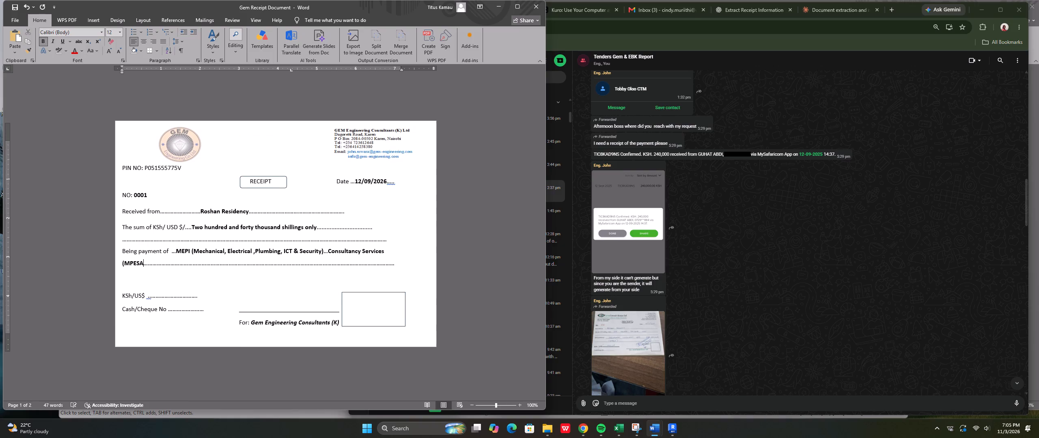
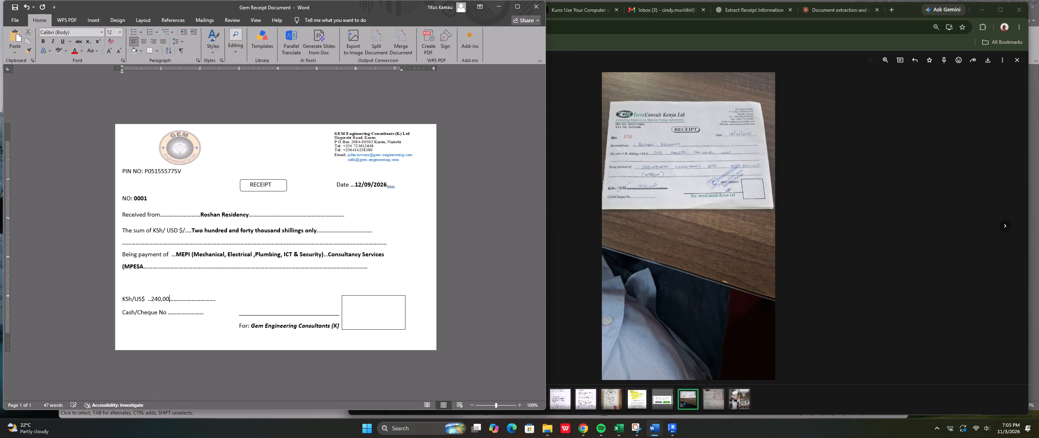
# Complete the amount on the "KSh/US$" line as 240,000 and make the figure bold.
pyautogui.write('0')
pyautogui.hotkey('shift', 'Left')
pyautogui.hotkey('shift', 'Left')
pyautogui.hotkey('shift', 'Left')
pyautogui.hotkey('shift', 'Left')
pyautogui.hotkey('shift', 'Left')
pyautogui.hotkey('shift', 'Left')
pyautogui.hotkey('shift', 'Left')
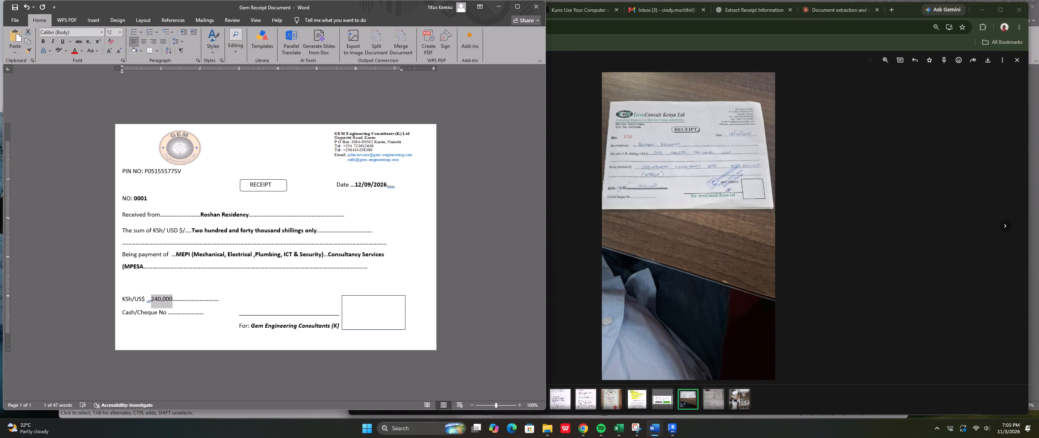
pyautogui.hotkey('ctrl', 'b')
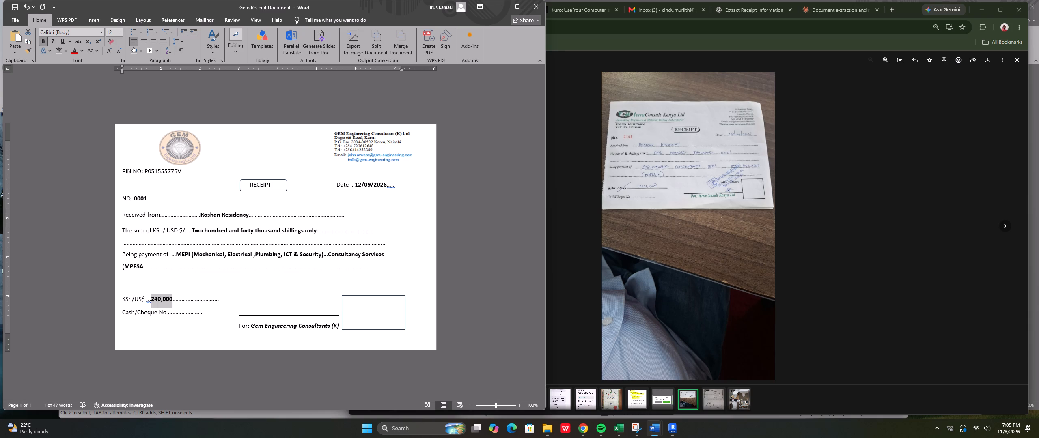
# Delete the surplus dots after "240,000" on the KSh/US$ line to shorten its dotted line.
pyautogui.click(179, 298)
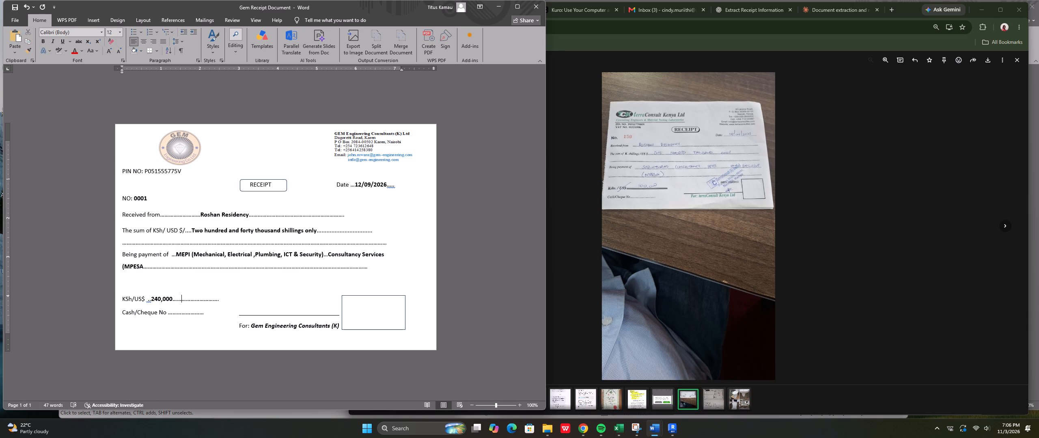
pyautogui.press('Delete')
pyautogui.press('Delete')
pyautogui.press('Delete')
pyautogui.press('Delete')
pyautogui.press('Delete')
# Insert a check mark symbol in the blank space above the signature line, level with the KSh/US$ amount.
pyautogui.click(230, 296)
pyautogui.click(91, 19)
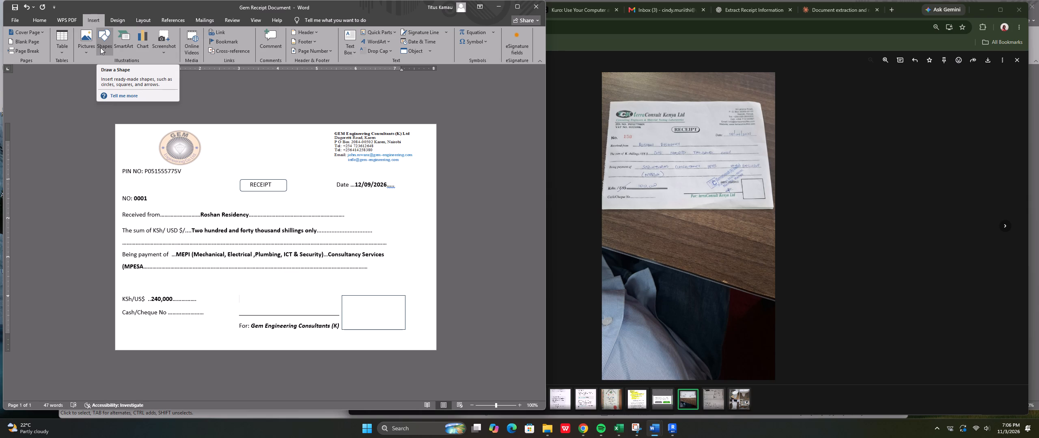
pyautogui.click(487, 41)
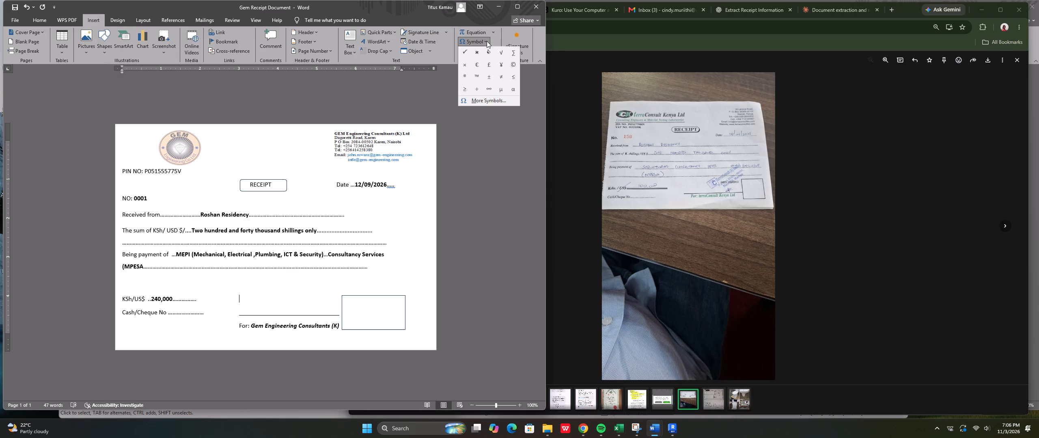
pyautogui.click(467, 50)
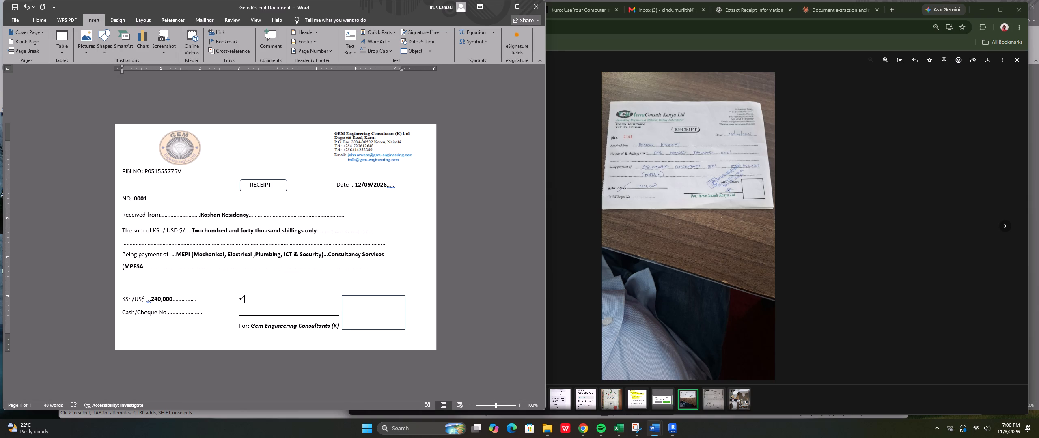
pyautogui.click(241, 298)
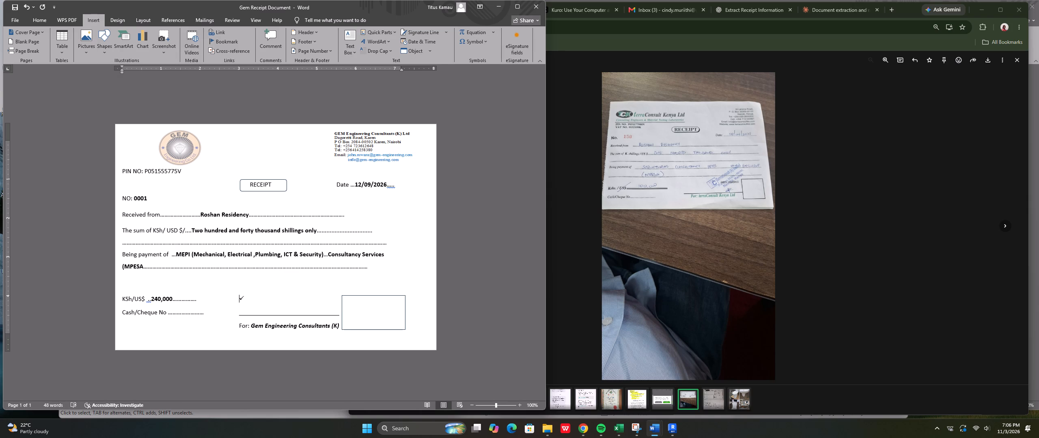
pyautogui.click(242, 298)
pyautogui.click(243, 298)
pyautogui.click(238, 297)
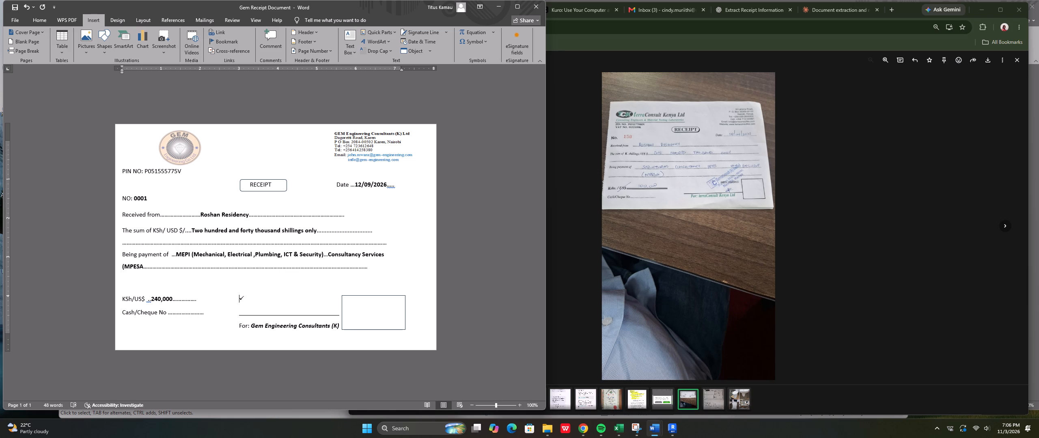
pyautogui.click(246, 299)
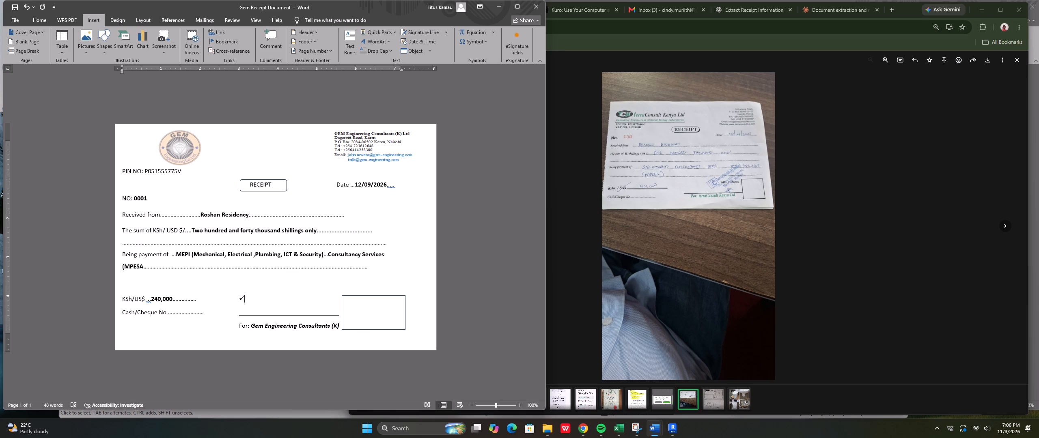
# Insert a second check mark symbol after the "K" of "KSh" on the KSh/US$ amount line.
pyautogui.click(126, 298)
pyautogui.click(477, 42)
pyautogui.click(467, 55)
# Move the check mark from above the signature line to directly after "KSh" on the "The sum of" line.
pyautogui.click(266, 296)
pyautogui.moveTo(265, 298); pyautogui.dragTo(264, 298)
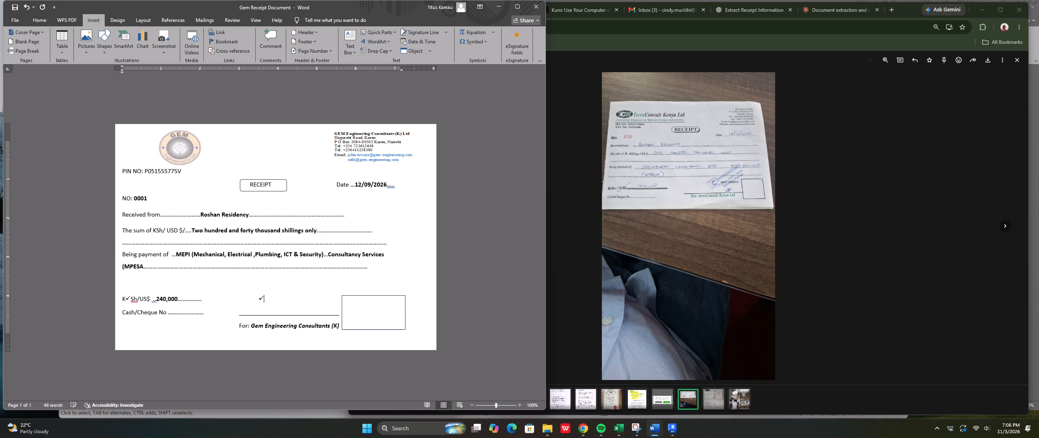
pyautogui.moveTo(264, 298); pyautogui.dragTo(256, 298)
pyautogui.rightClick(260, 297)
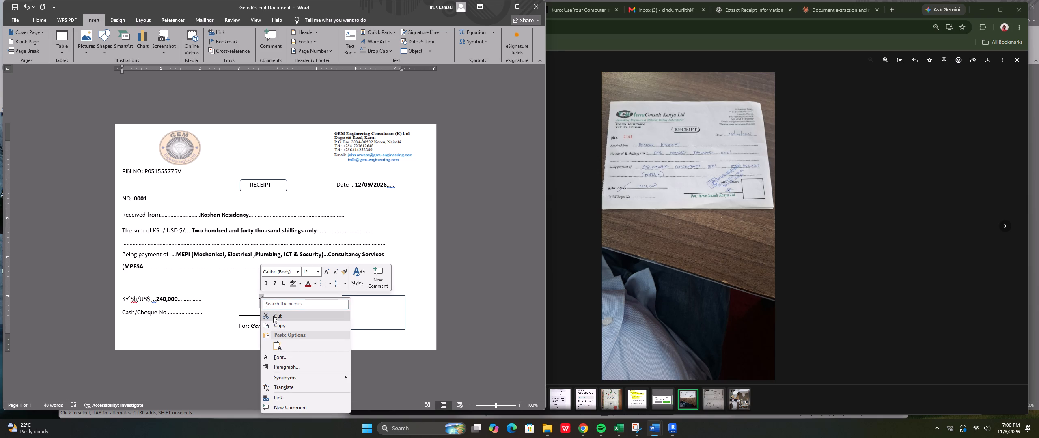
pyautogui.click(274, 316)
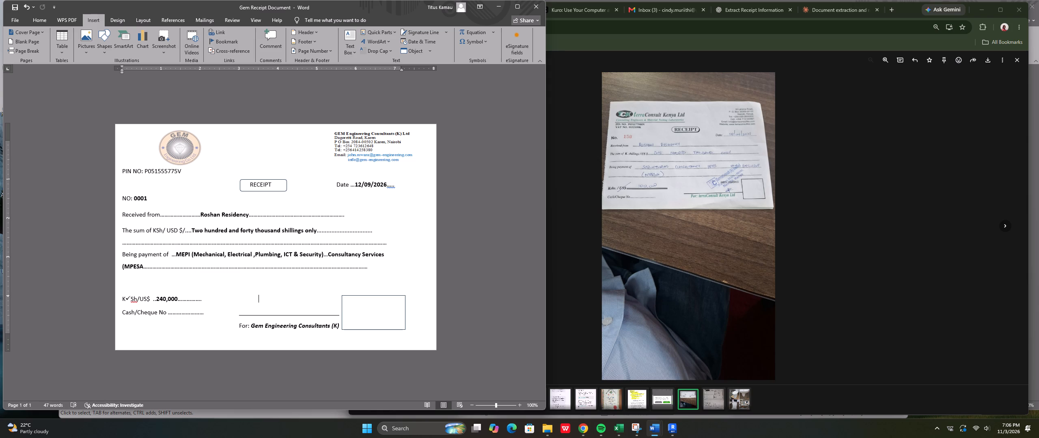
pyautogui.click(162, 231)
pyautogui.hotkey('ctrl', 'v')
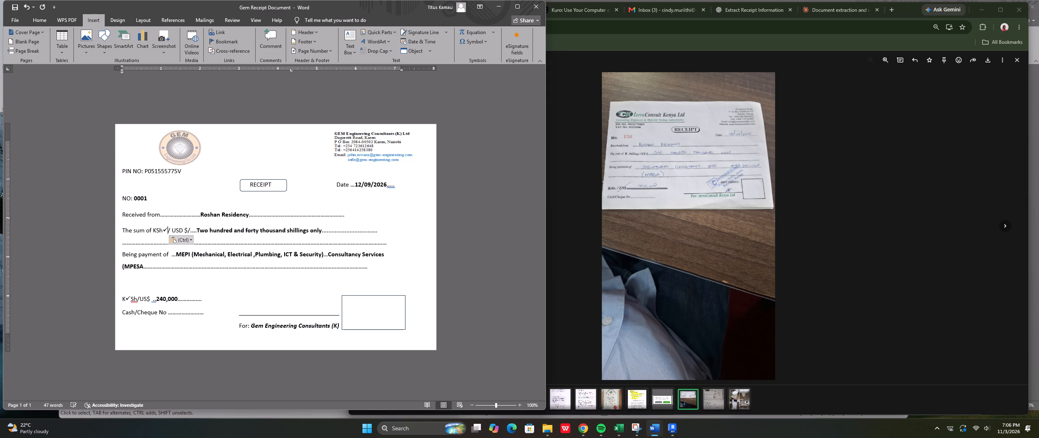
# Move the check mark inside "KSh" on the amount line to directly after "KSh", before "/US$".
pyautogui.click(131, 298)
pyautogui.hotkey('shift', 'Left')
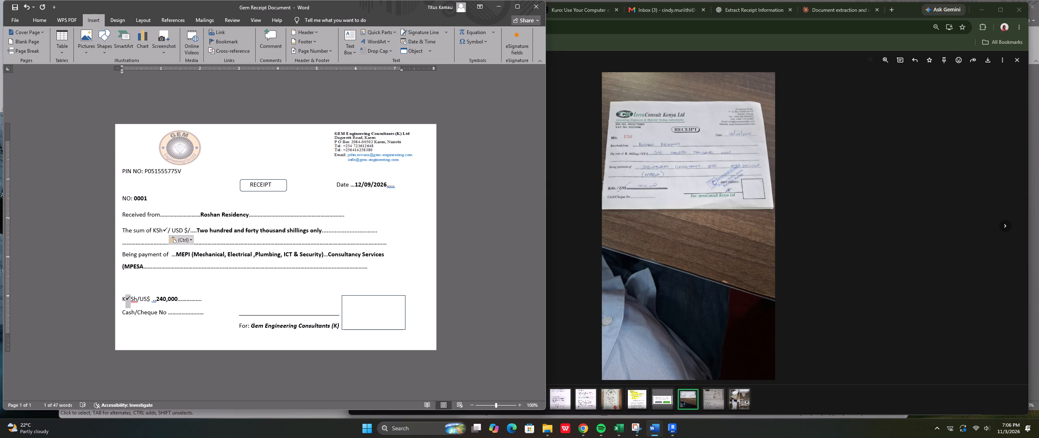
pyautogui.hotkey('ctrl', 'x')
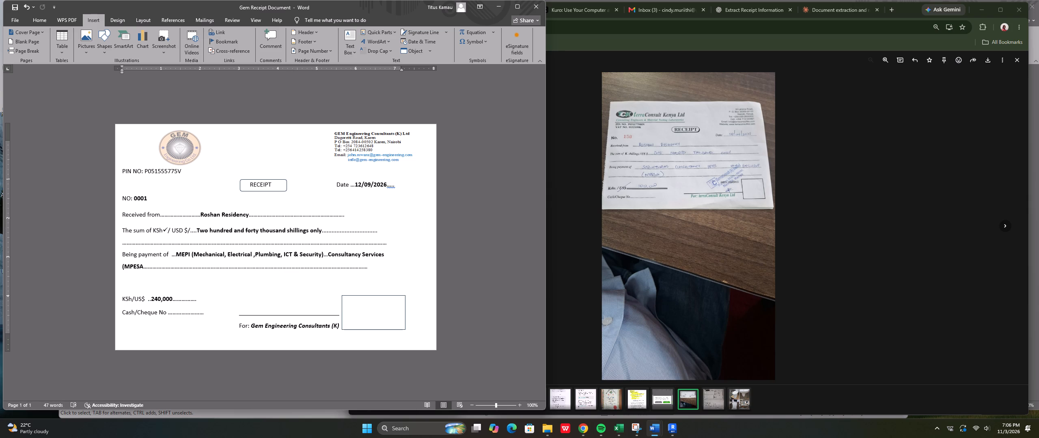
pyautogui.click(131, 299)
pyautogui.hotkey('ctrl', 'v')
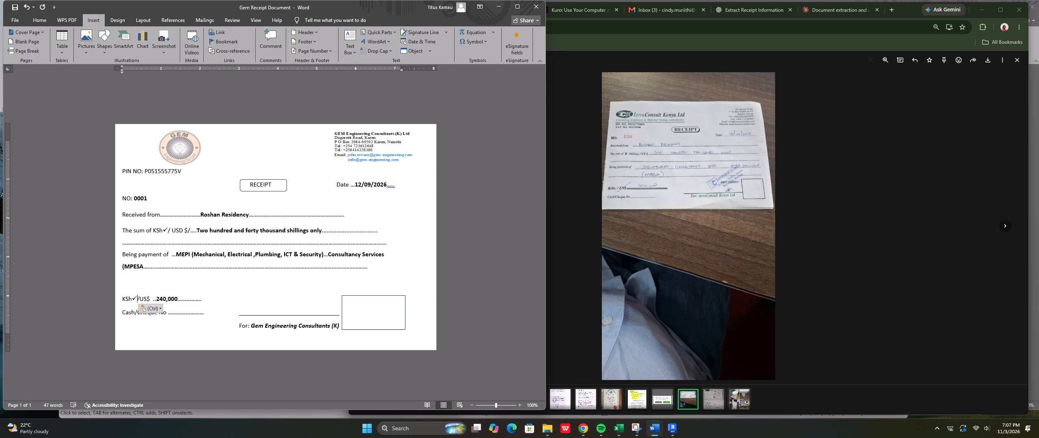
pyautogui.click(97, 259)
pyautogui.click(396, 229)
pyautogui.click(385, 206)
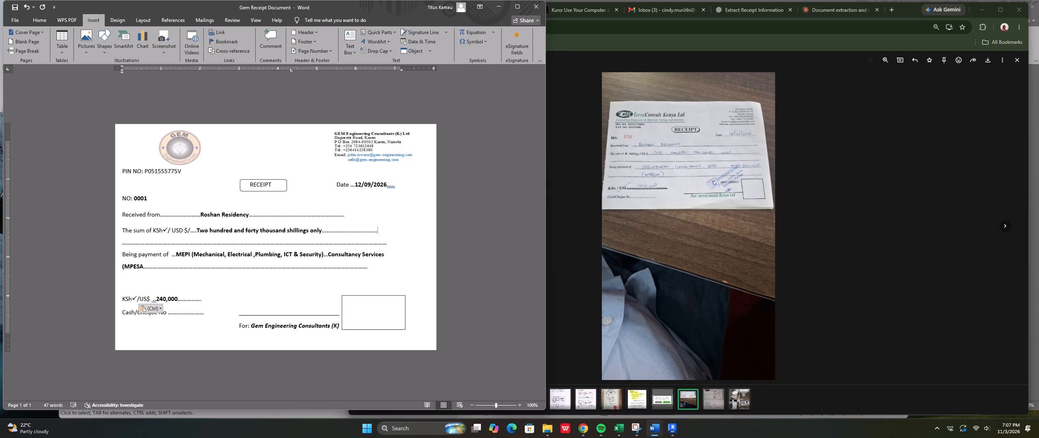
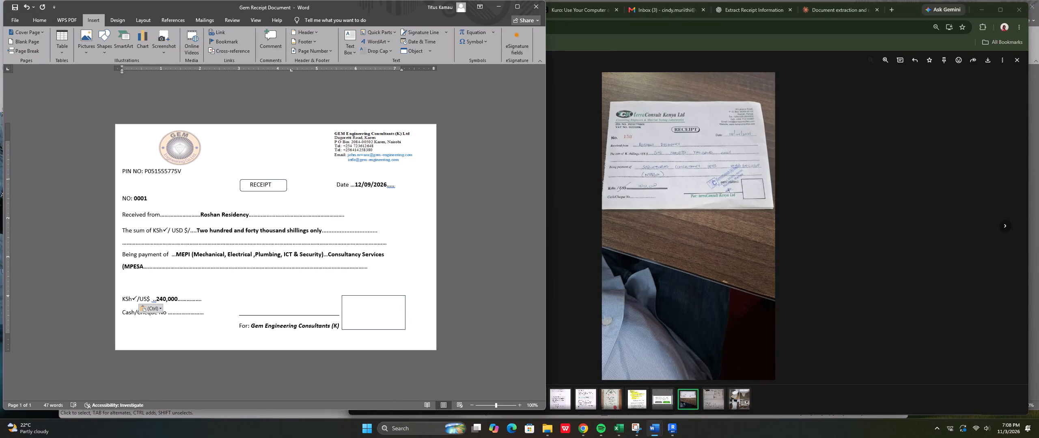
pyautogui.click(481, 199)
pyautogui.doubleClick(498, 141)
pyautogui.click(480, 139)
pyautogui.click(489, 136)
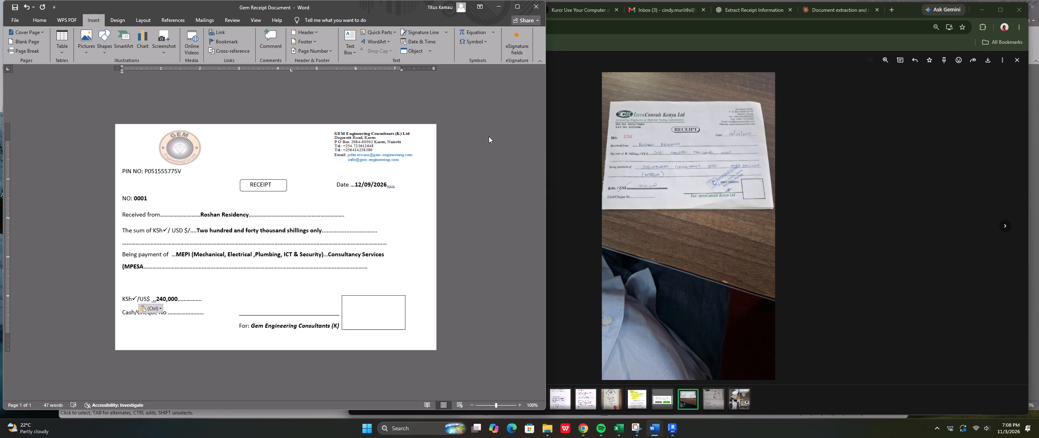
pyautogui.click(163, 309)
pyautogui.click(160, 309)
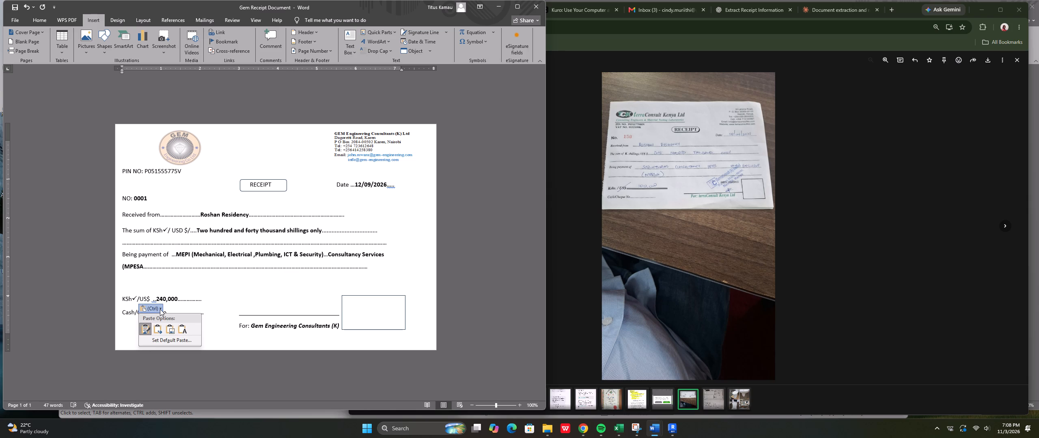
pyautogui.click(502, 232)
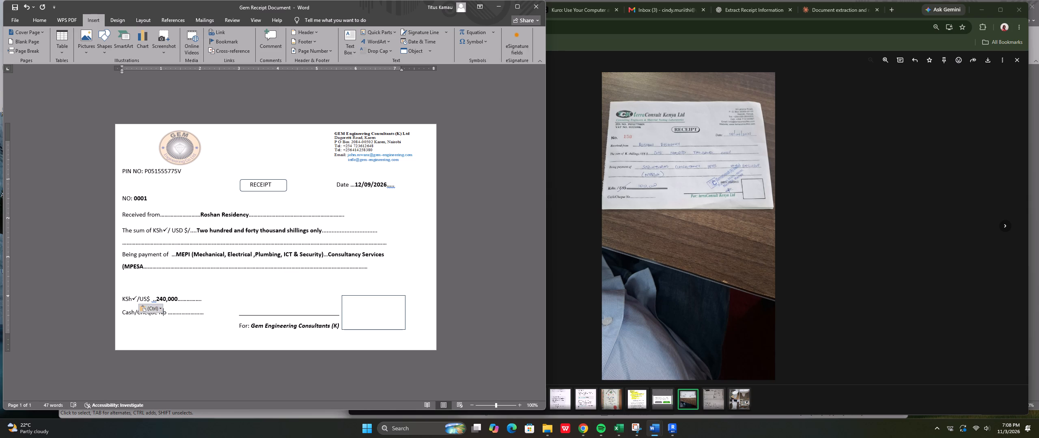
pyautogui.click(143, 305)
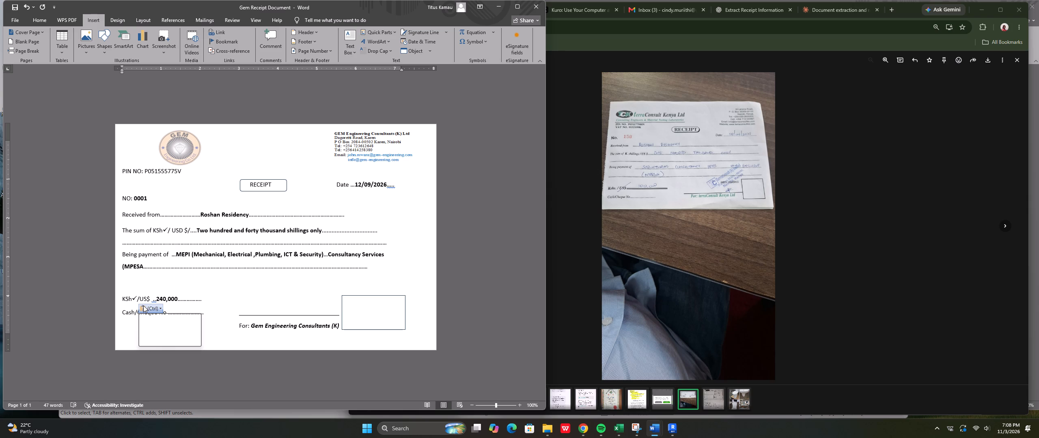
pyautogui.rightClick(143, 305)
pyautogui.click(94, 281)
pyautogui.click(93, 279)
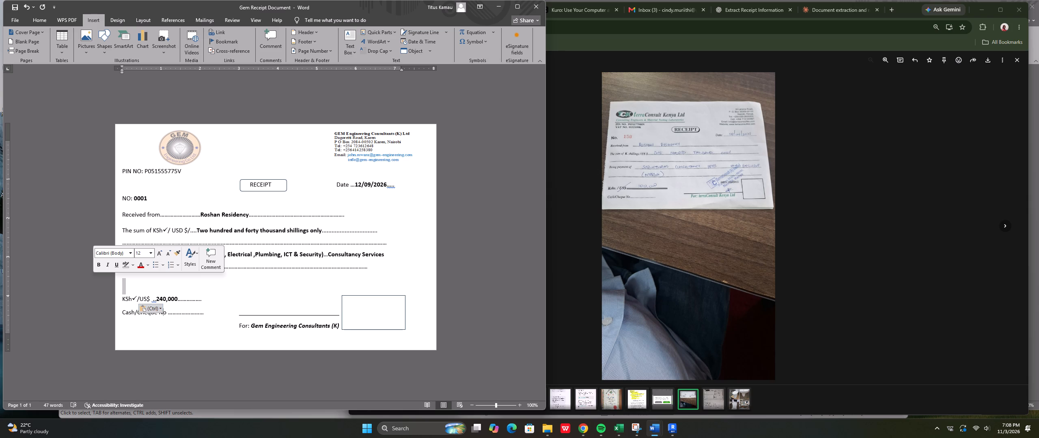
# Undo the check mark after "KSh" on the amount line and replace it with a copy of the one on the "The sum of" line.
pyautogui.hotkey('ctrl', 'z')
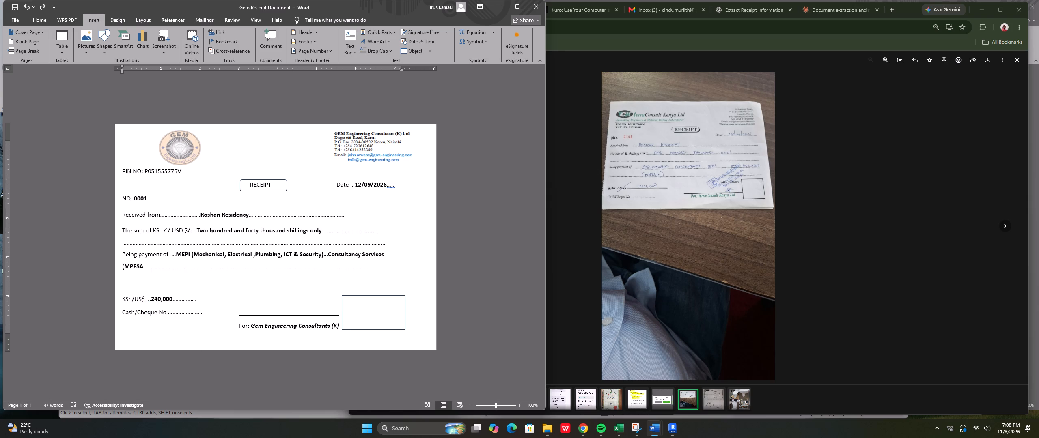
pyautogui.click(166, 230)
pyautogui.hotkey('shift', 'Left')
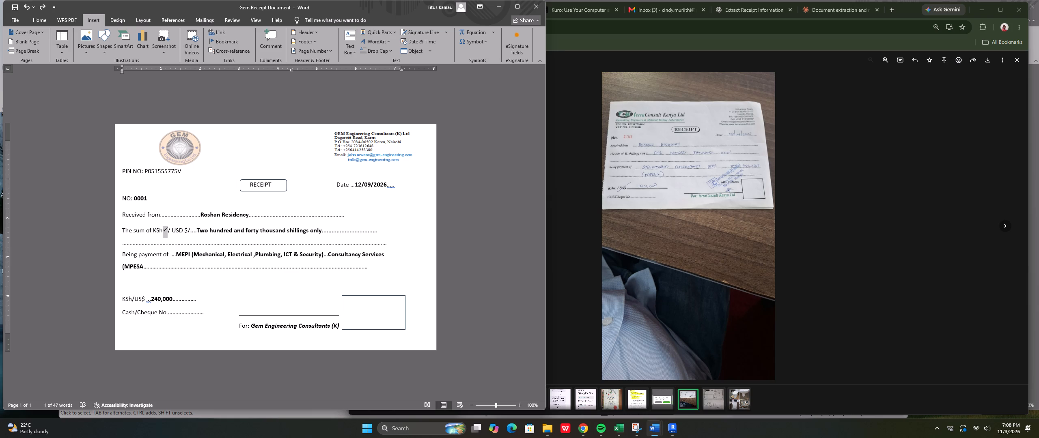
pyautogui.hotkey('ctrl', 'c')
pyautogui.click(131, 300)
pyautogui.hotkey('ctrl', 'v')
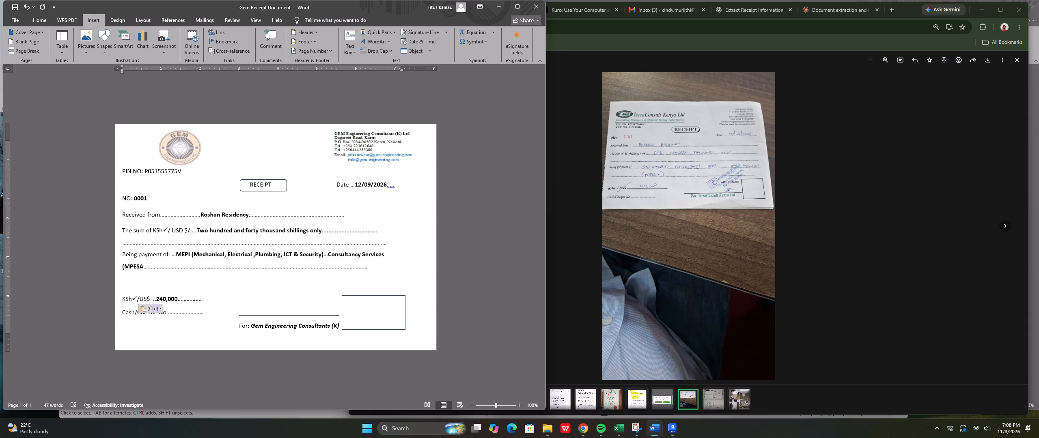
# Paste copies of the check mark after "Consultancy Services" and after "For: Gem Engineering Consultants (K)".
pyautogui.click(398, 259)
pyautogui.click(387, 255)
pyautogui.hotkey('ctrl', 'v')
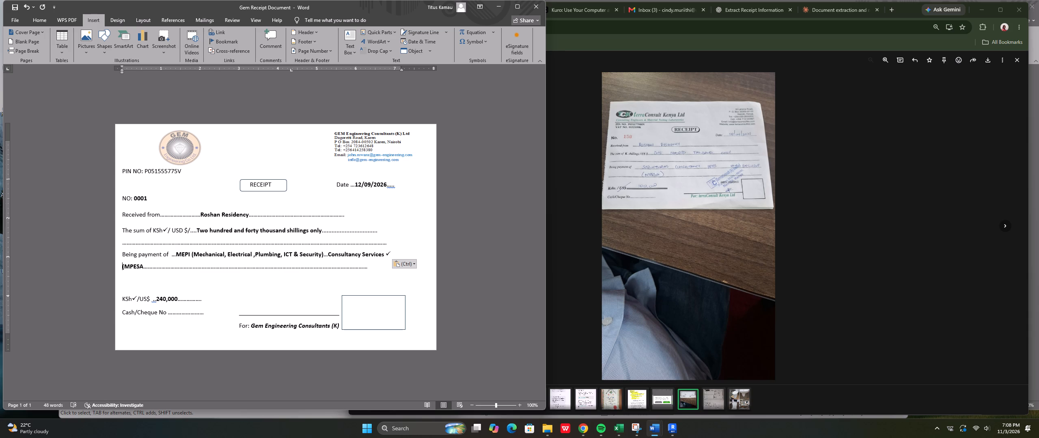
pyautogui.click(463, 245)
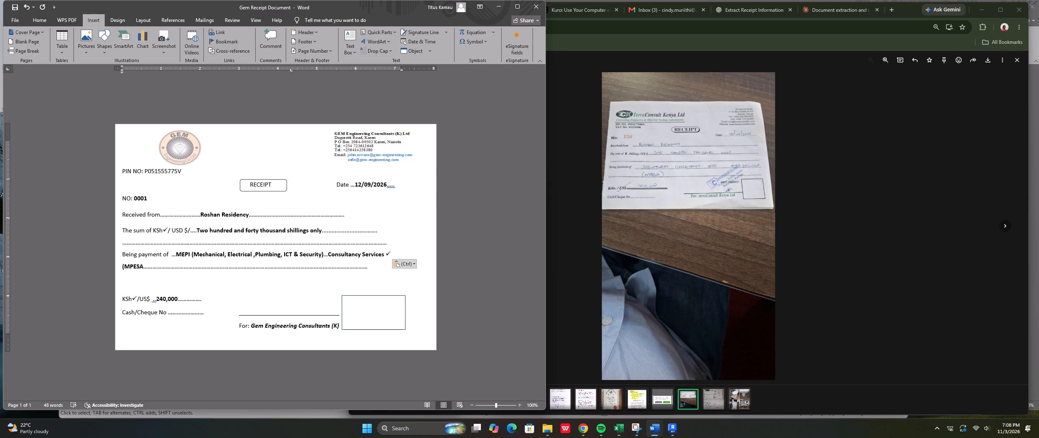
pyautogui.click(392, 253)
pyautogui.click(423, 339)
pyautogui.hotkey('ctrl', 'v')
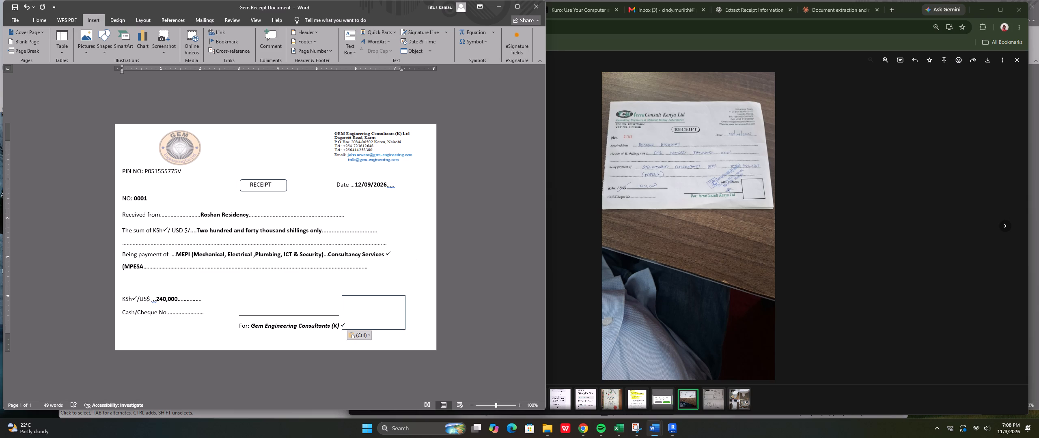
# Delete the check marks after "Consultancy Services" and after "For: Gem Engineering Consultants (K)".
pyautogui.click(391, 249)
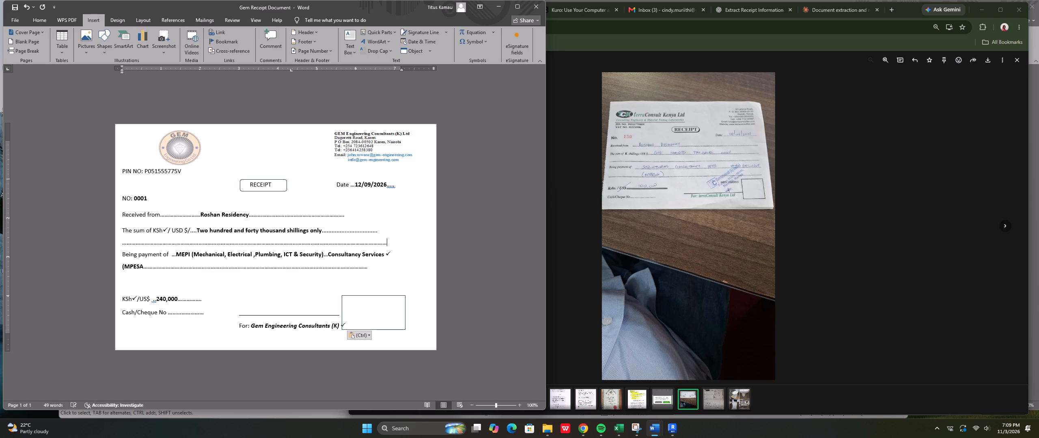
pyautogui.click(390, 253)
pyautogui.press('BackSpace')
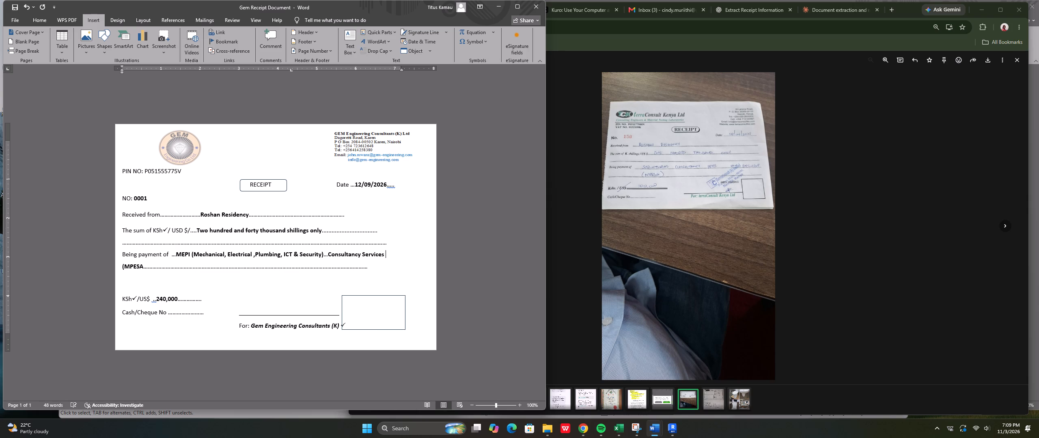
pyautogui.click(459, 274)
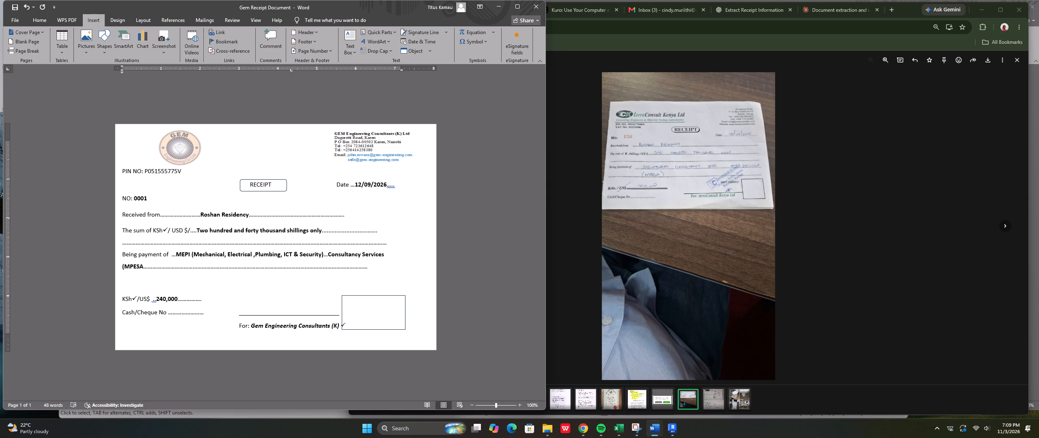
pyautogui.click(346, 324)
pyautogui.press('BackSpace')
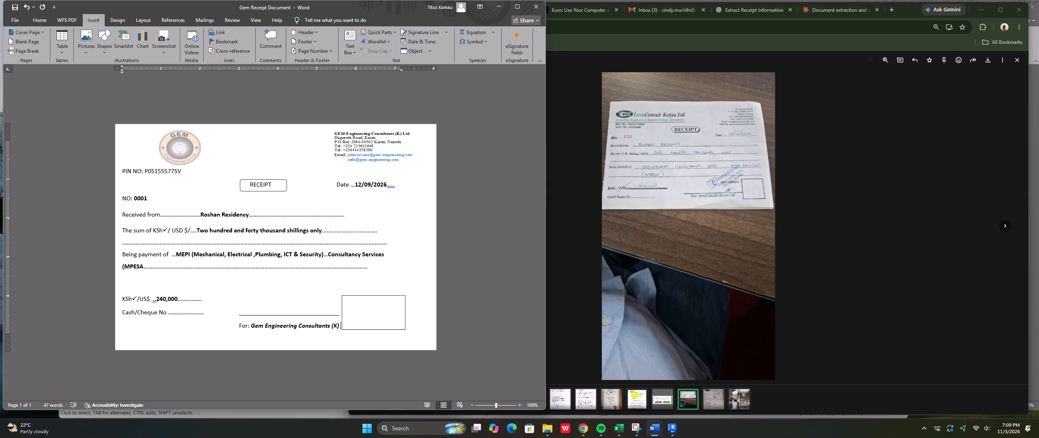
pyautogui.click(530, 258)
# Switch to File Explorer and open the Cindy Revit Files folder on the HDD (G:) drive.
pyautogui.click(545, 429)
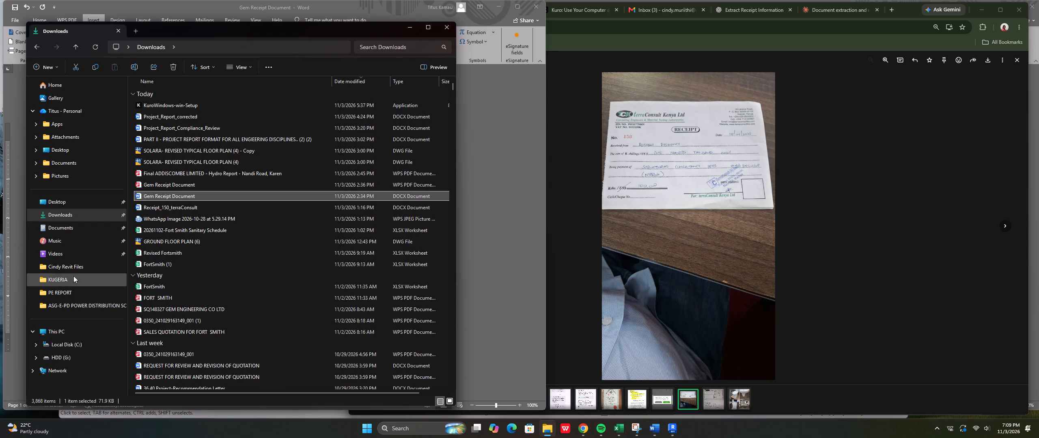
pyautogui.doubleClick(85, 355)
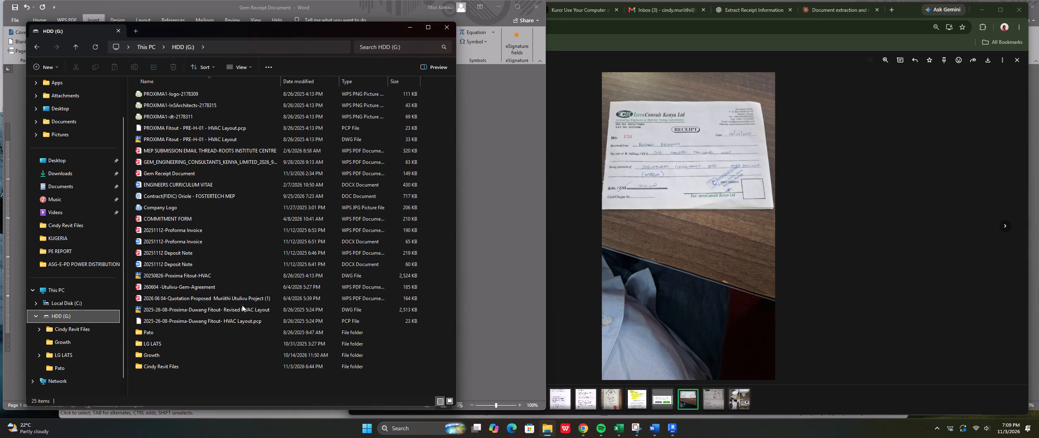
pyautogui.doubleClick(198, 361)
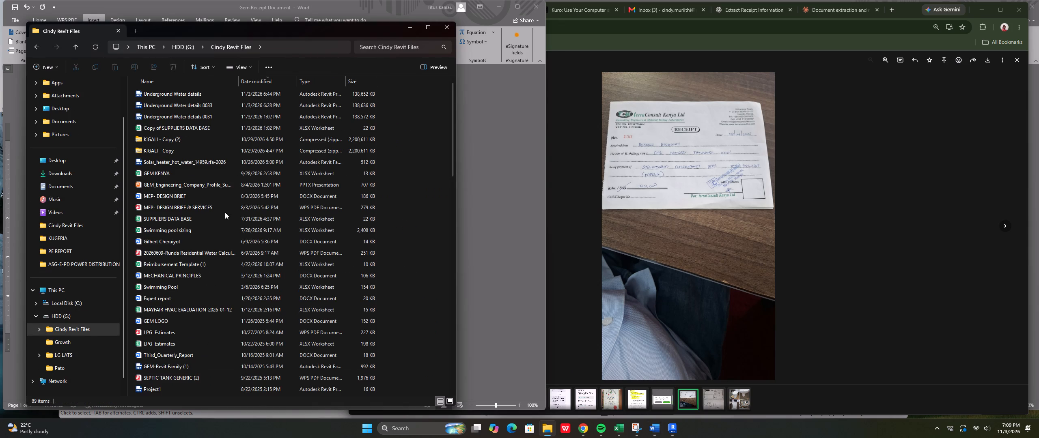
# Look through the Cindy Revit Files folder listing for a file containing the company stamp.
pyautogui.scroll(10, 235, 208)
pyautogui.scroll(-4, 236, 208)
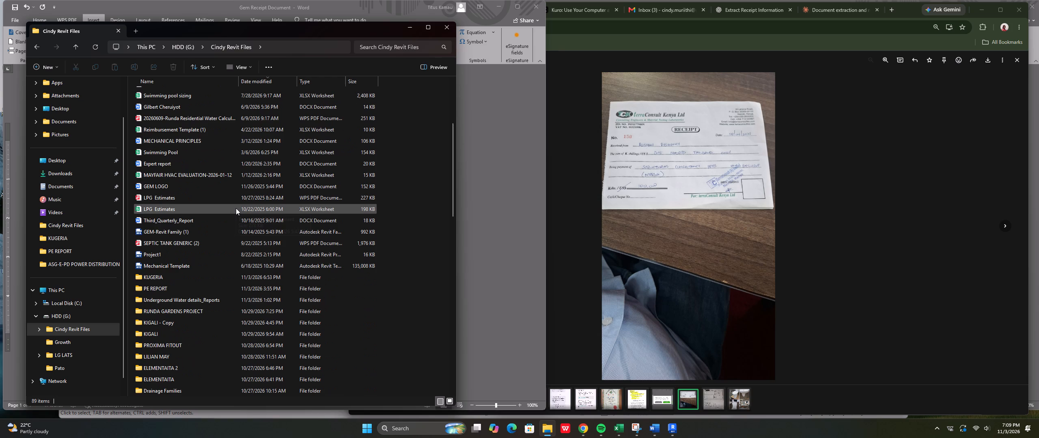
pyautogui.scroll(-3, 237, 208)
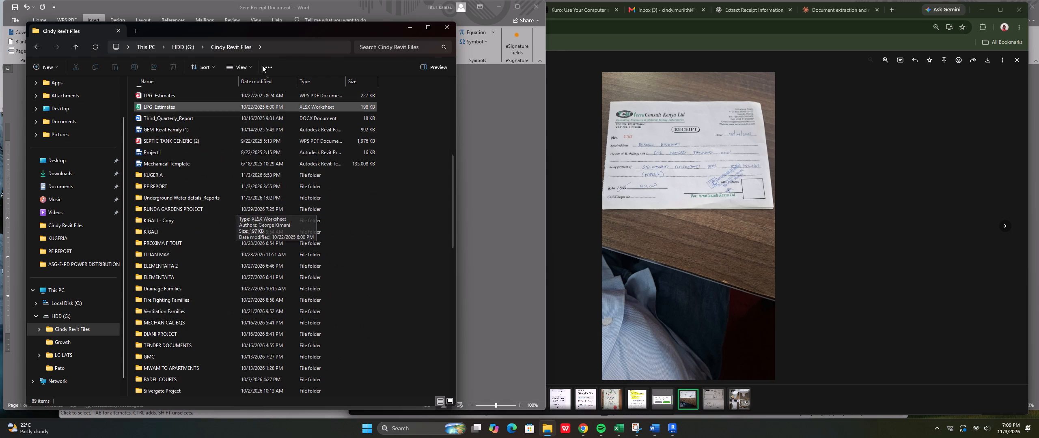
pyautogui.scroll(-9, 206, 135)
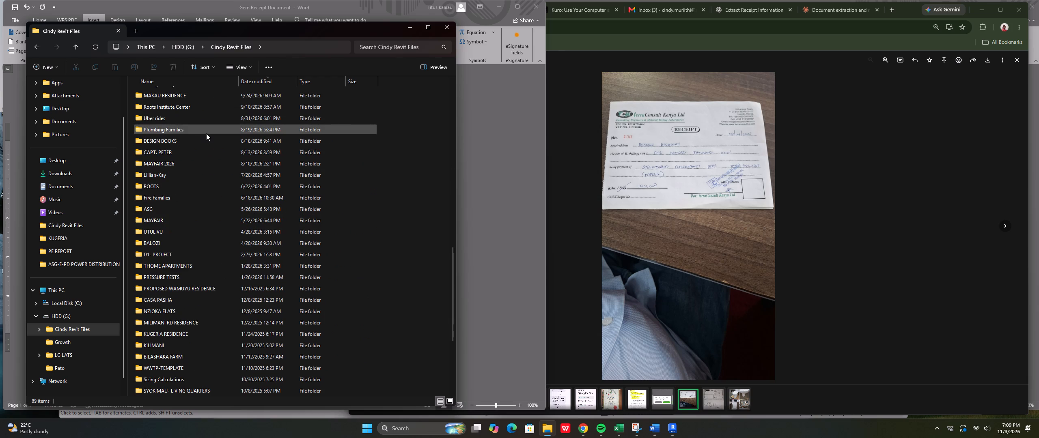
pyautogui.scroll(-9, 206, 133)
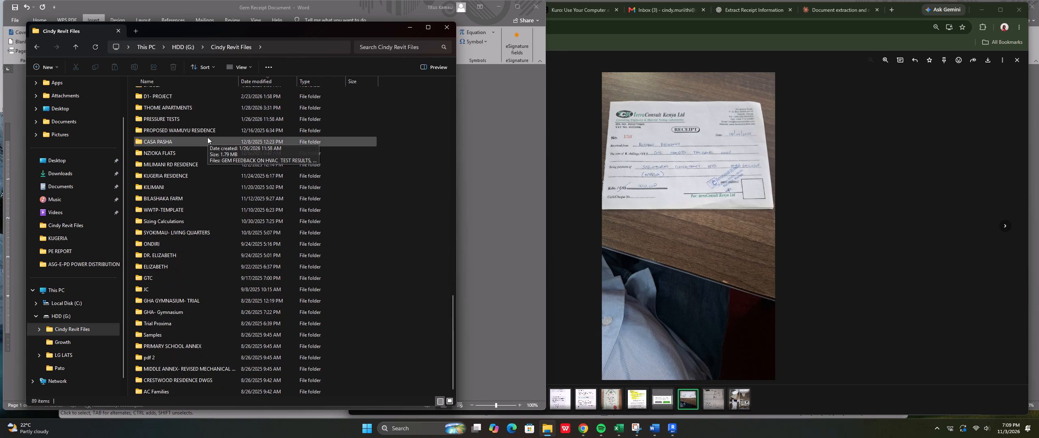
pyautogui.scroll(-5, 207, 137)
pyautogui.scroll(9, 201, 187)
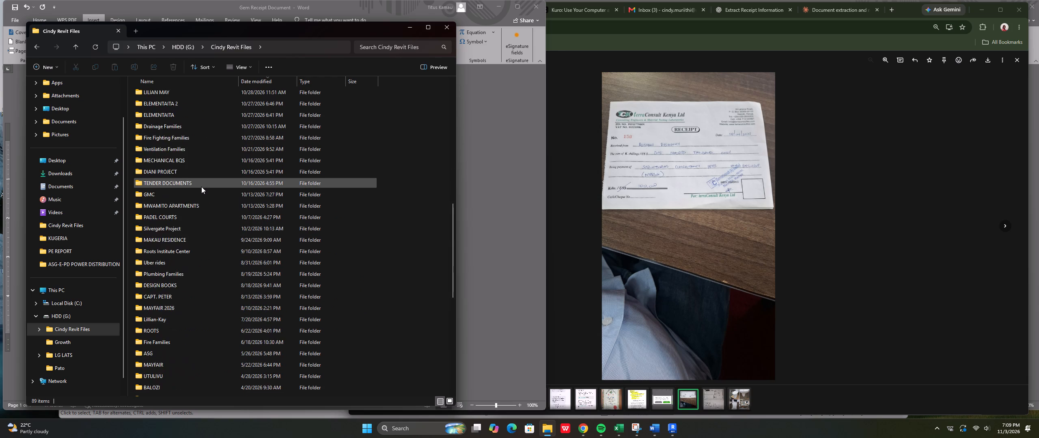
pyautogui.scroll(12, 201, 187)
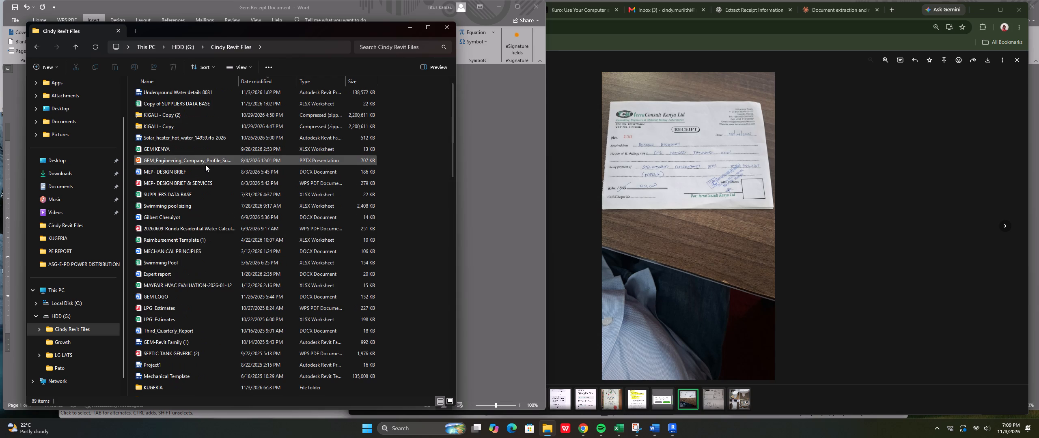
pyautogui.scroll(-3, 205, 165)
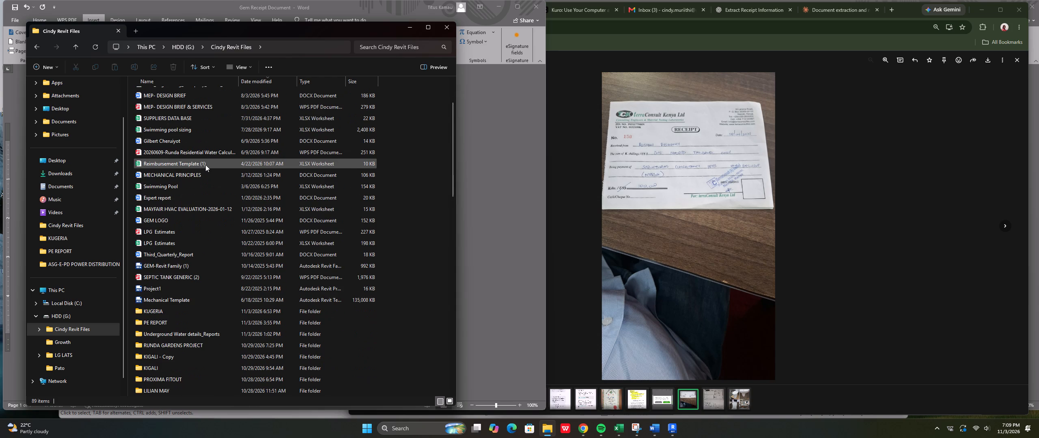
pyautogui.scroll(8, 205, 165)
# Search the Cindy Revit Files folder for STAMP, look through the matches and clear the search.
pyautogui.click(372, 45)
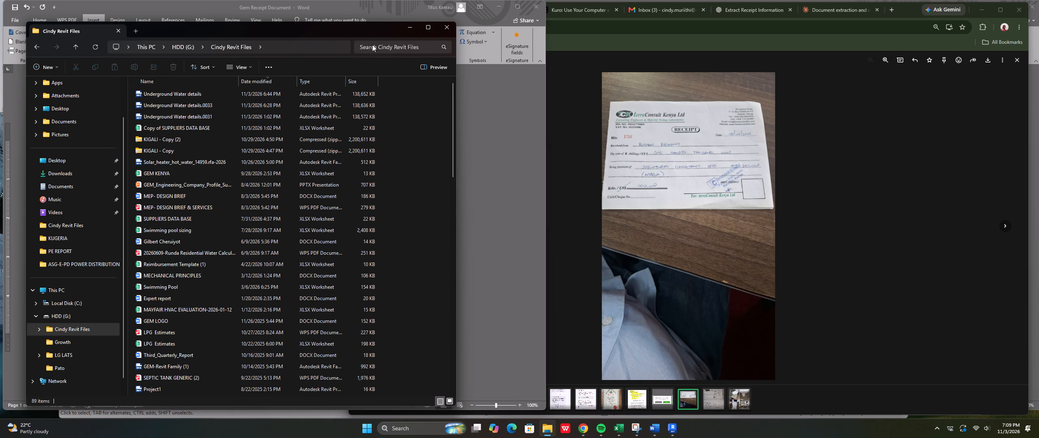
pyautogui.write('STA')
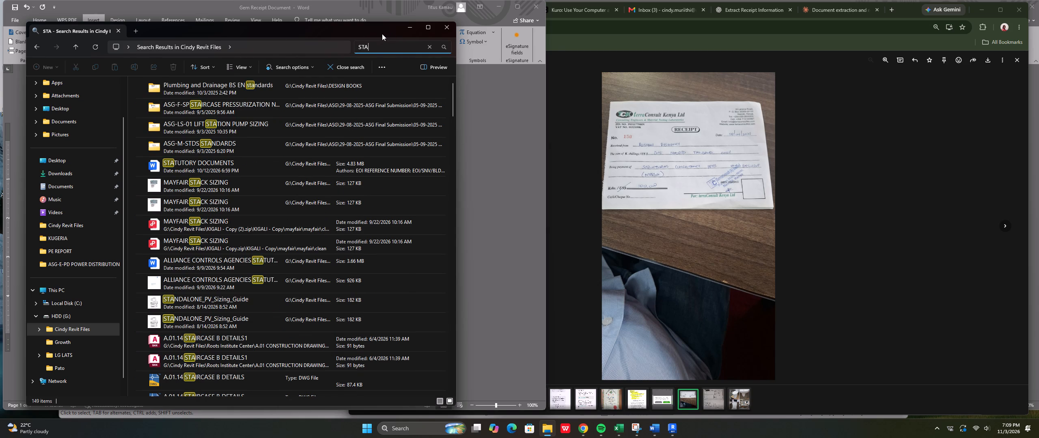
pyautogui.write('MP')
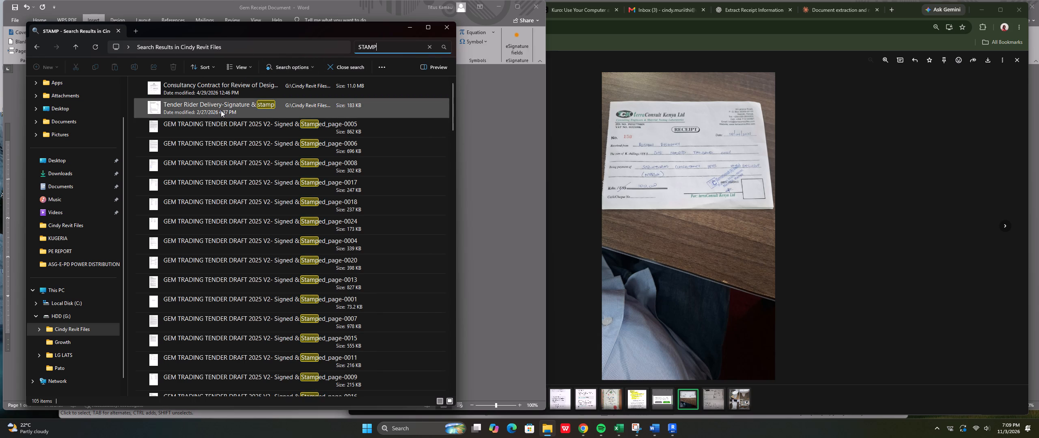
pyautogui.scroll(-6, 222, 109)
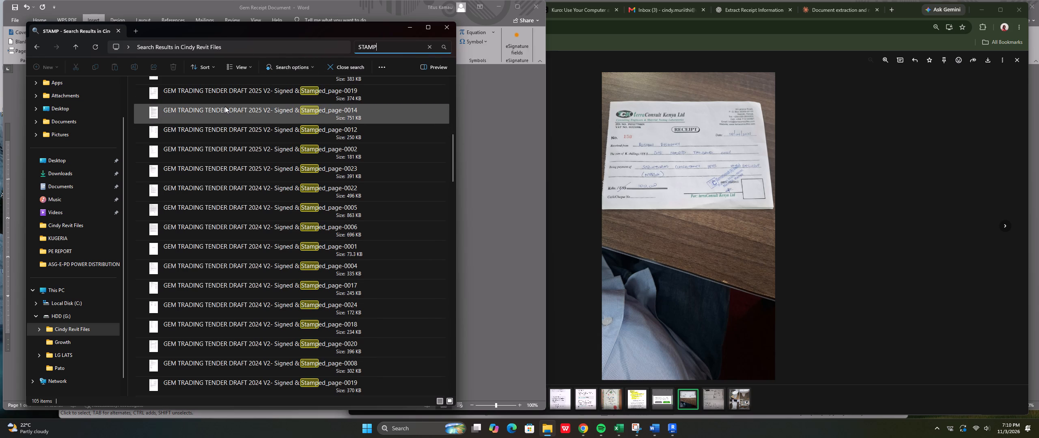
pyautogui.scroll(-4, 225, 106)
pyautogui.scroll(14, 235, 114)
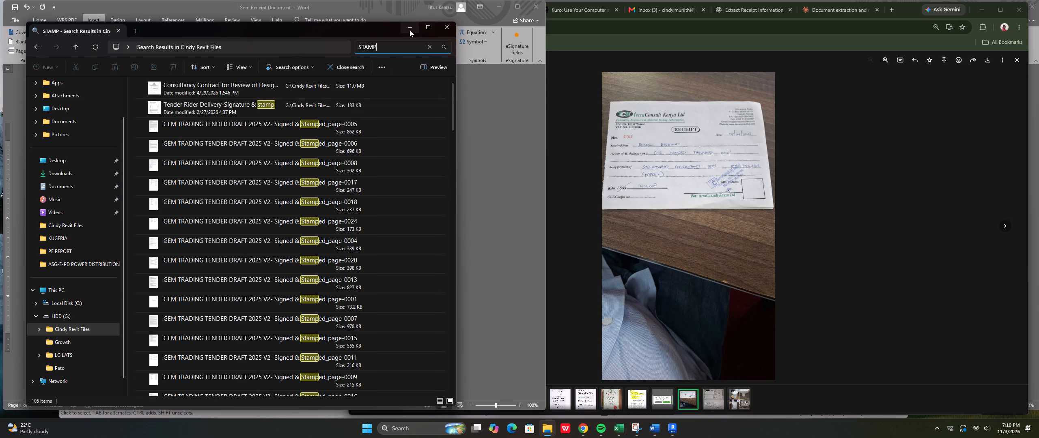
pyautogui.press('BackSpace')
pyautogui.press('BackSpace')
pyautogui.press('BackSpace')
pyautogui.press('BackSpace')
pyautogui.press('BackSpace')
pyautogui.press('BackSpace')
pyautogui.press('BackSpace')
pyautogui.press('BackSpace')
pyautogui.press('BackSpace')
pyautogui.press('BackSpace')
pyautogui.press('BackSpace')
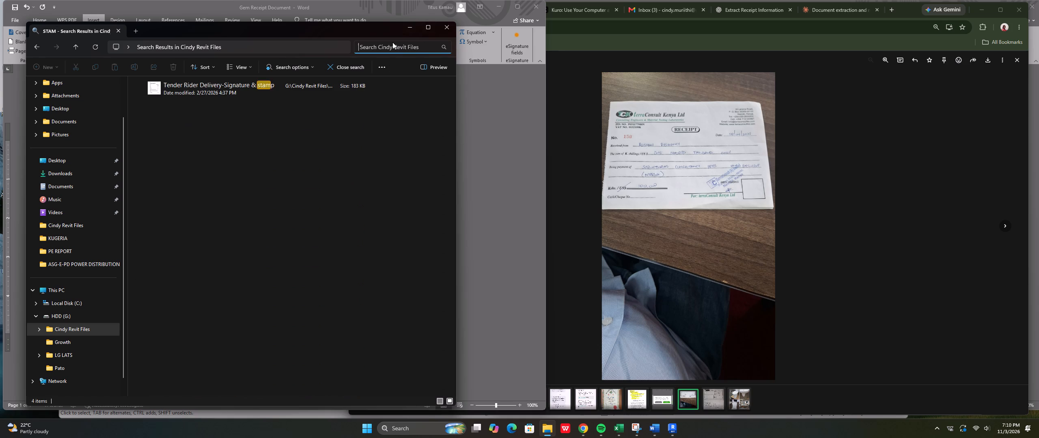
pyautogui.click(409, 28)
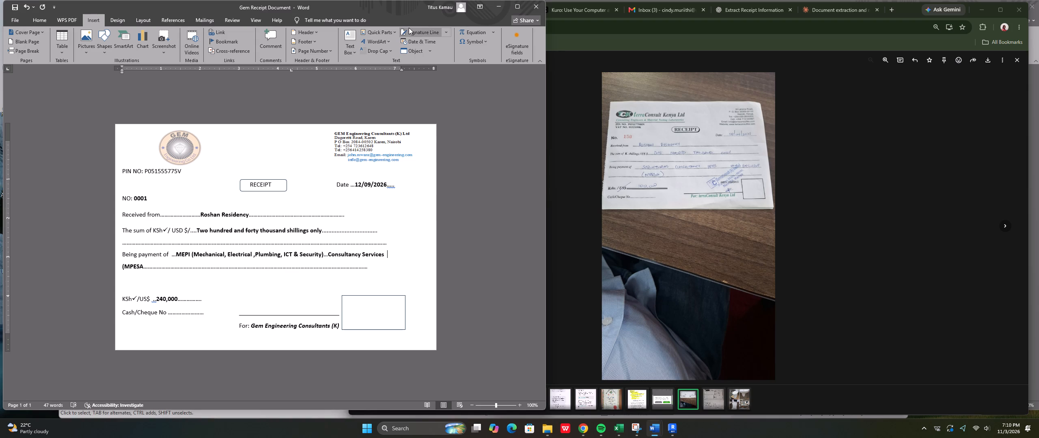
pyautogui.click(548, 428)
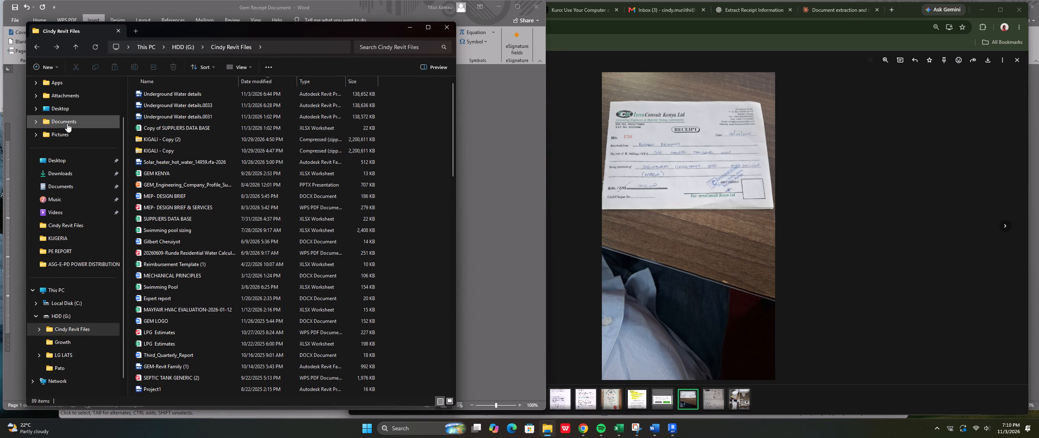
# Find the FORMS document among the recent files in File Explorer's Home view and open it in Word.
pyautogui.scroll(1, 74, 146)
pyautogui.scroll(-1, 74, 146)
pyautogui.scroll(3, 74, 146)
pyautogui.doubleClick(71, 88)
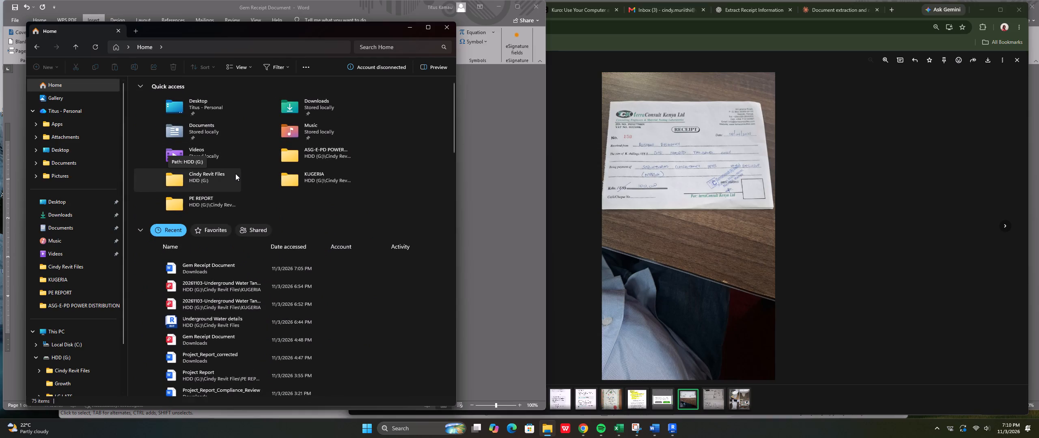
pyautogui.scroll(-2, 235, 174)
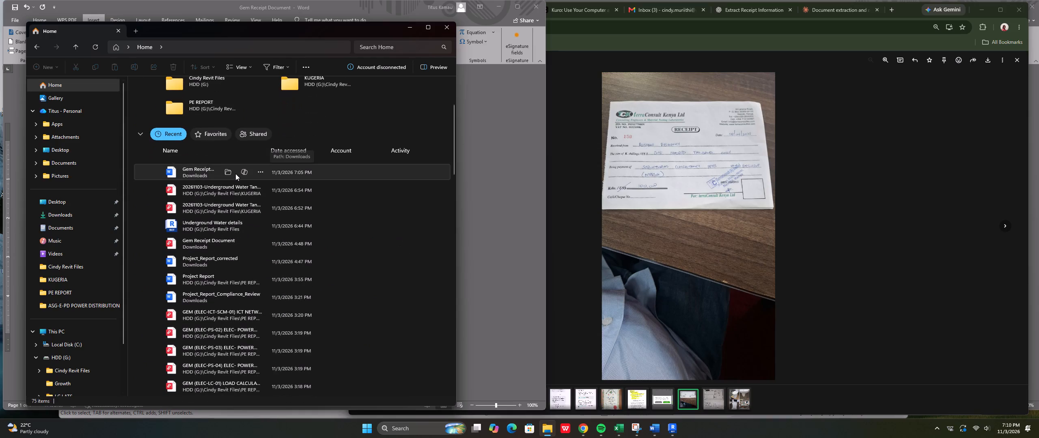
pyautogui.scroll(-3, 235, 174)
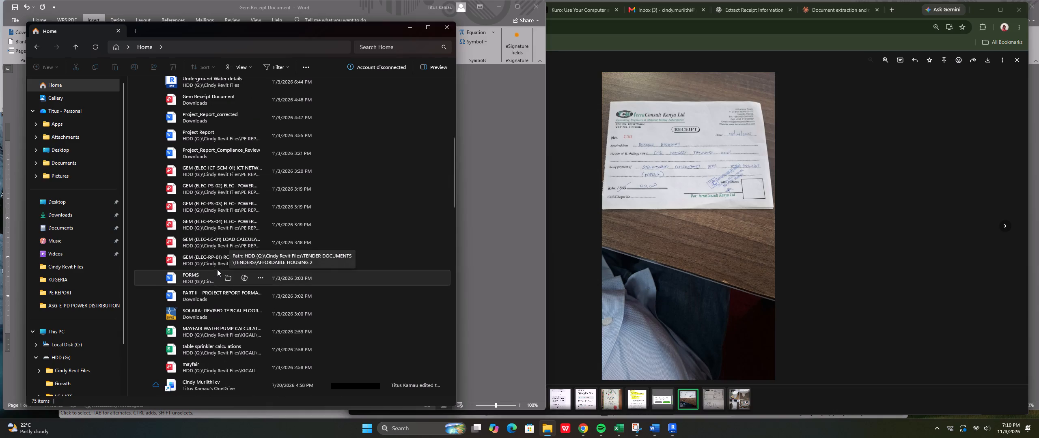
pyautogui.click(205, 276)
pyautogui.rightClick(205, 276)
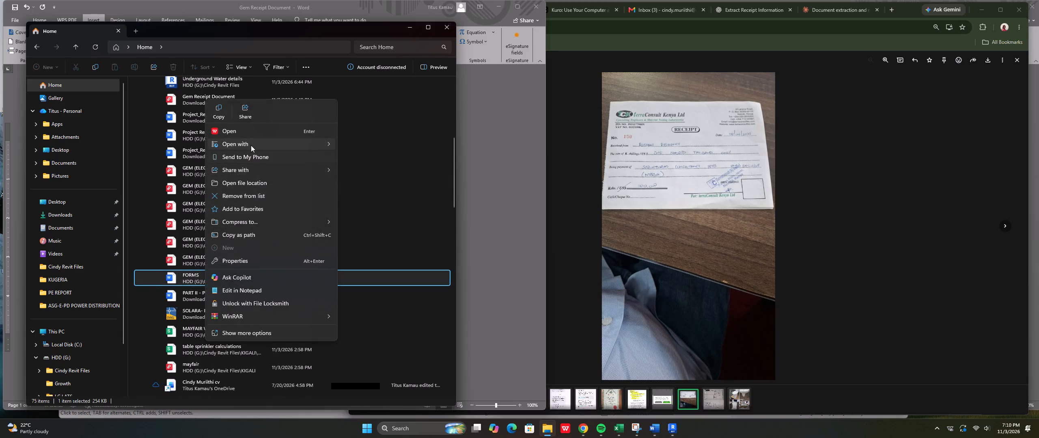
pyautogui.click(347, 142)
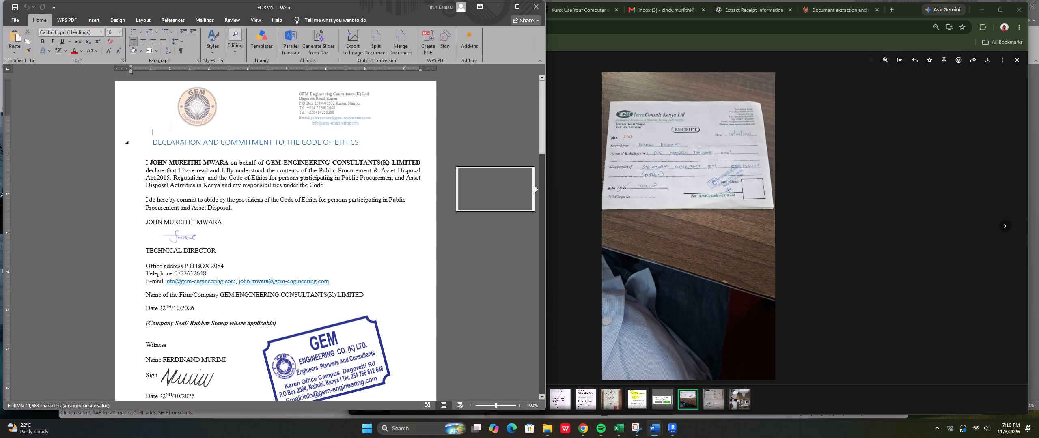
# Copy the blue GEM Engineering rubber stamp picture from the Declaration and Commitment to the Code of Ethics page.
pyautogui.scroll(-2, 358, 164)
pyautogui.click(317, 319)
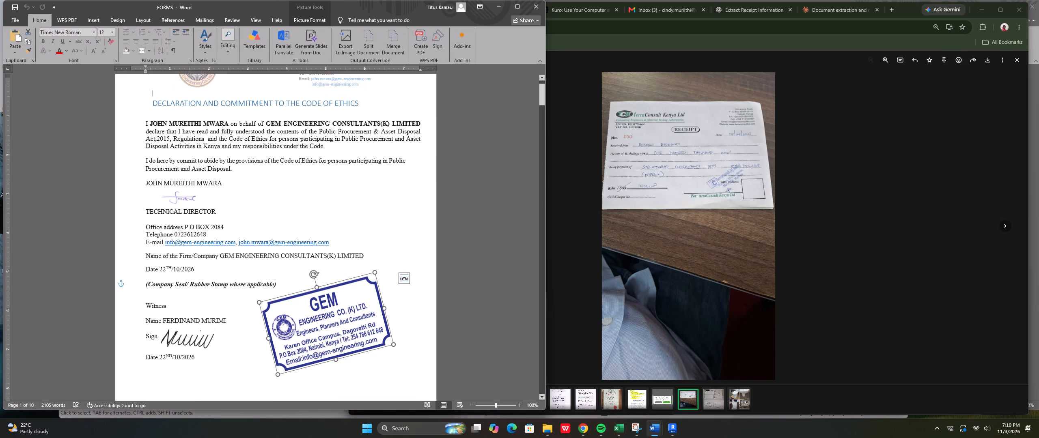
pyautogui.rightClick(318, 315)
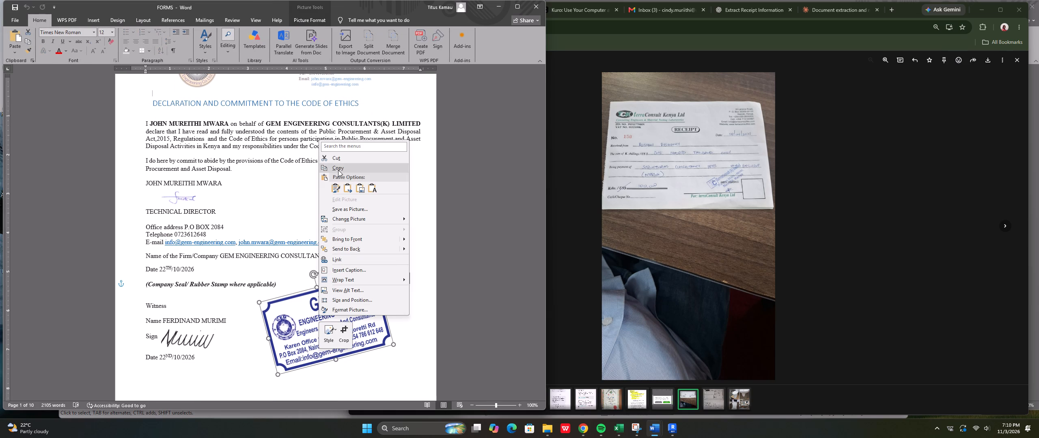
pyautogui.click(338, 170)
# Return to the Gem Receipt Document and paste the stamp picture at the blank line above the KSh/US$ amount line.
pyautogui.click(498, 5)
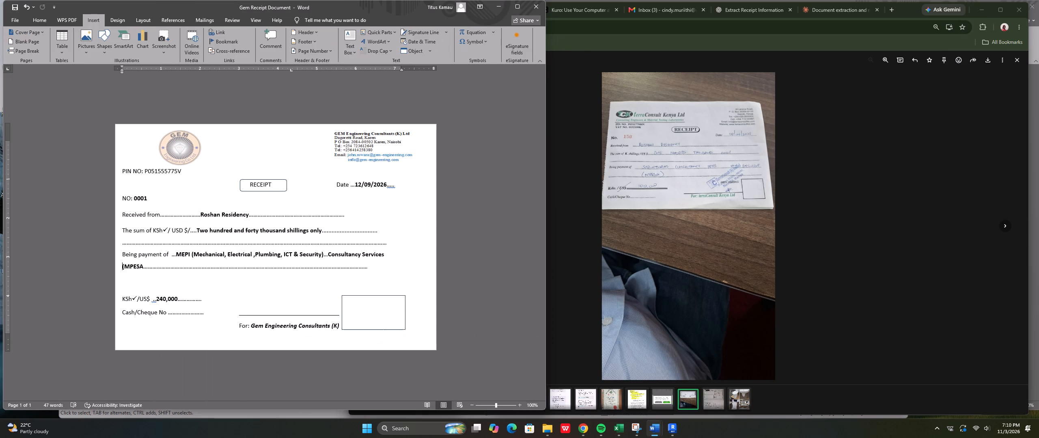
pyautogui.click(339, 289)
pyautogui.click(335, 290)
pyautogui.click(323, 290)
pyautogui.doubleClick(262, 298)
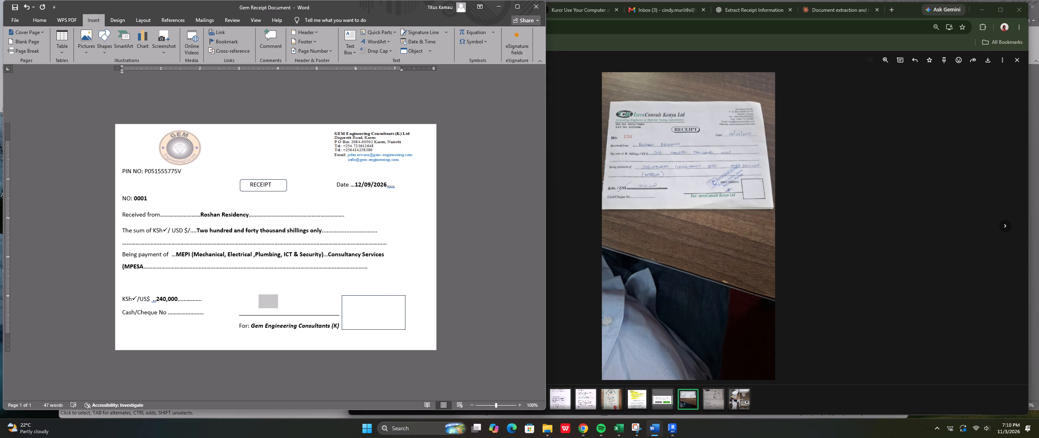
pyautogui.click(131, 279)
pyautogui.rightClick(123, 280)
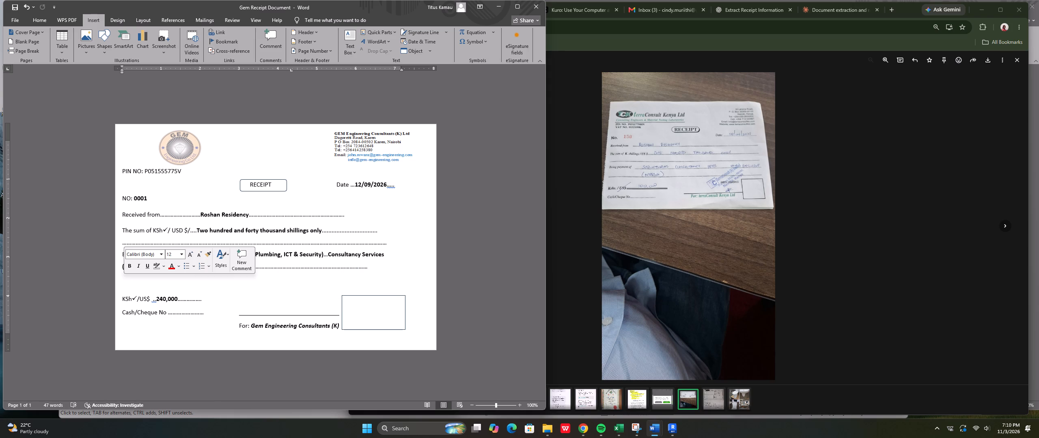
pyautogui.click(140, 327)
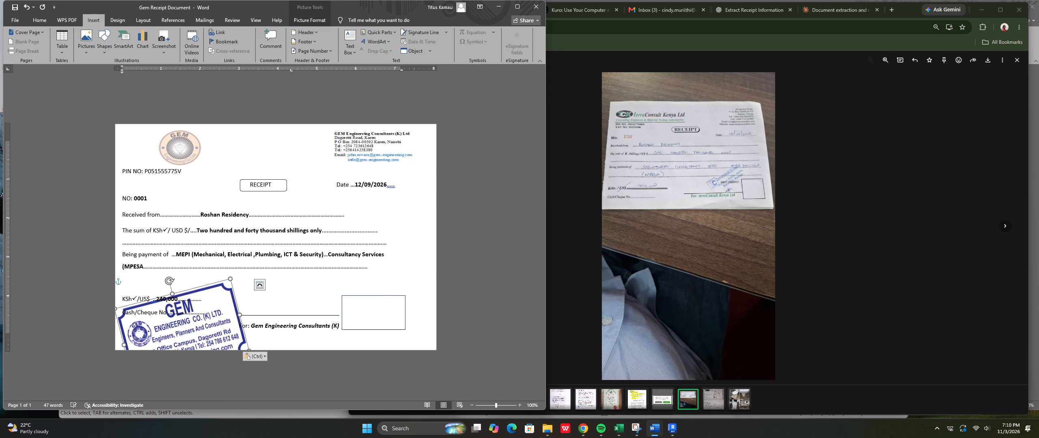
# Set the pasted stamp picture's text wrapping to Behind Text.
pyautogui.moveTo(188, 312); pyautogui.dragTo(224, 302)
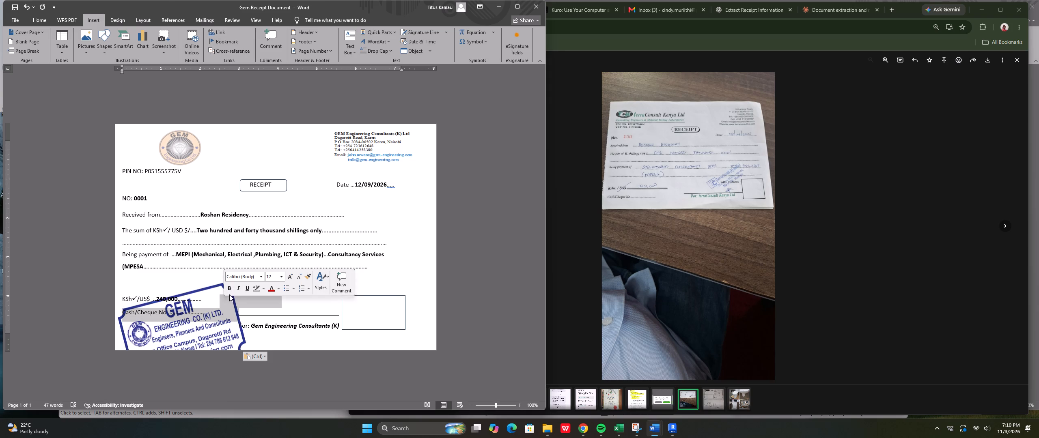
pyautogui.click(214, 298)
pyautogui.click(216, 297)
pyautogui.click(227, 294)
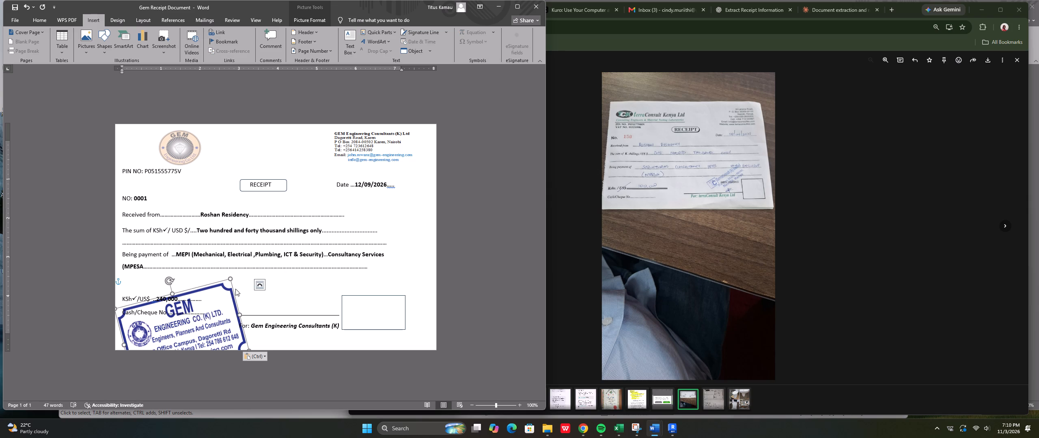
pyautogui.click(259, 280)
pyautogui.click(303, 356)
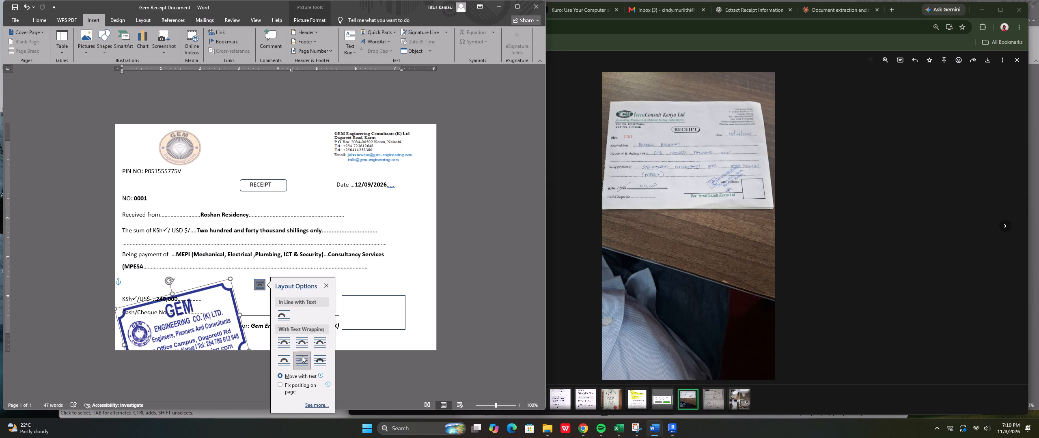
pyautogui.click(402, 267)
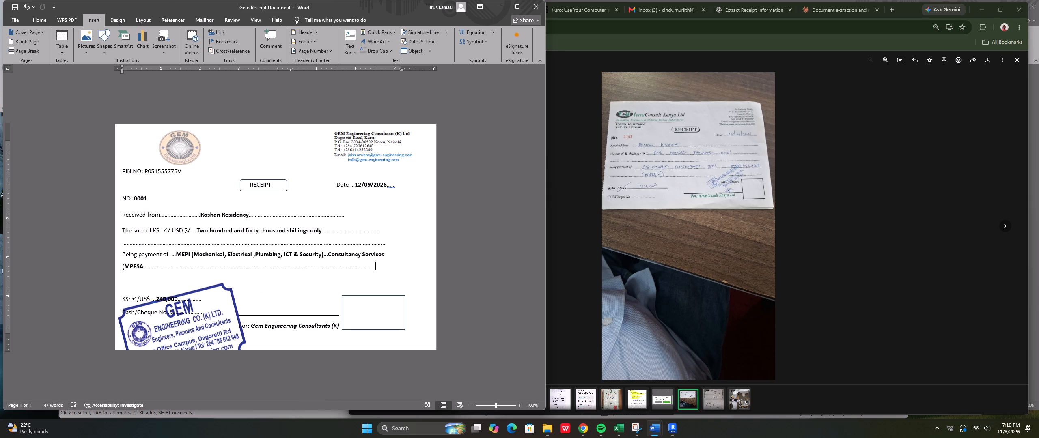
# Move the stamp over the empty box beside "For: Gem Engineering Consultants (K)".
pyautogui.click(235, 304)
pyautogui.click(209, 291)
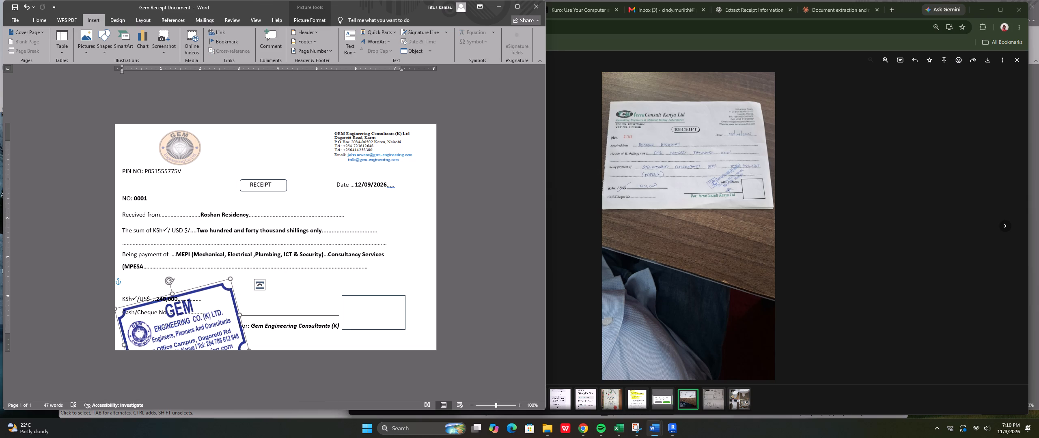
pyautogui.moveTo(209, 289); pyautogui.dragTo(384, 250)
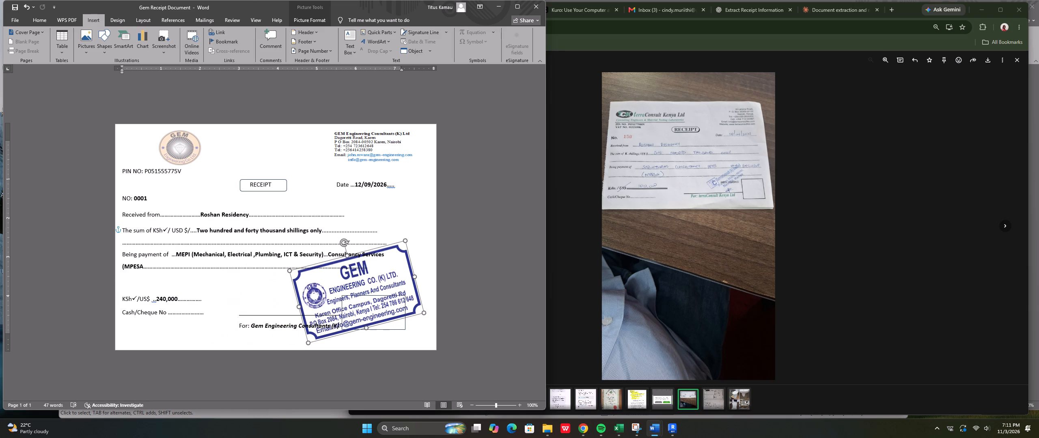
pyautogui.moveTo(384, 250); pyautogui.dragTo(380, 251)
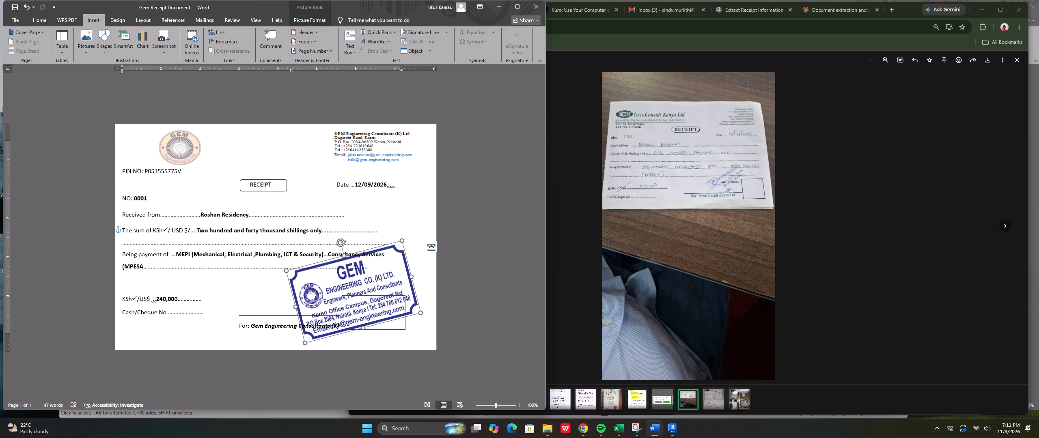
# Shrink the stamp to roughly the signature line's width and move it over that line above "For: Gem Engineering Consultants (K)".
pyautogui.click(410, 278)
pyautogui.moveTo(412, 277); pyautogui.dragTo(371, 290)
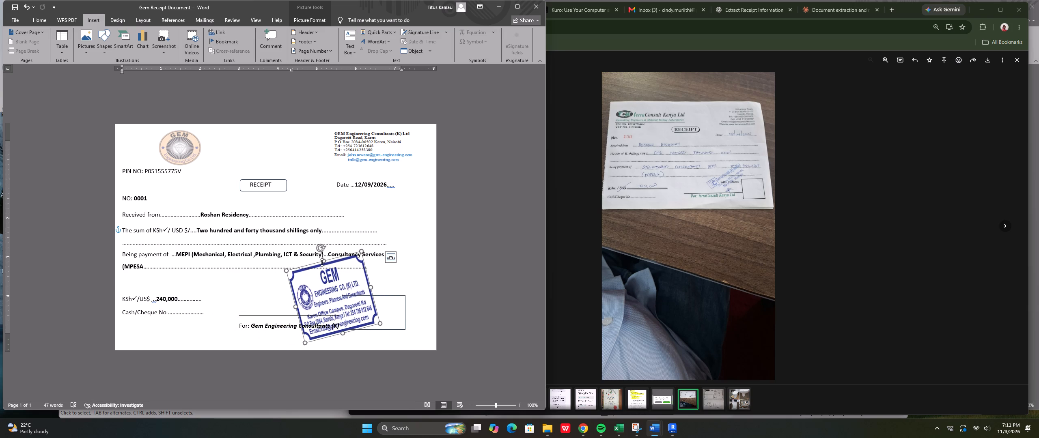
pyautogui.moveTo(322, 262); pyautogui.dragTo(330, 283)
pyautogui.moveTo(328, 303); pyautogui.dragTo(302, 284)
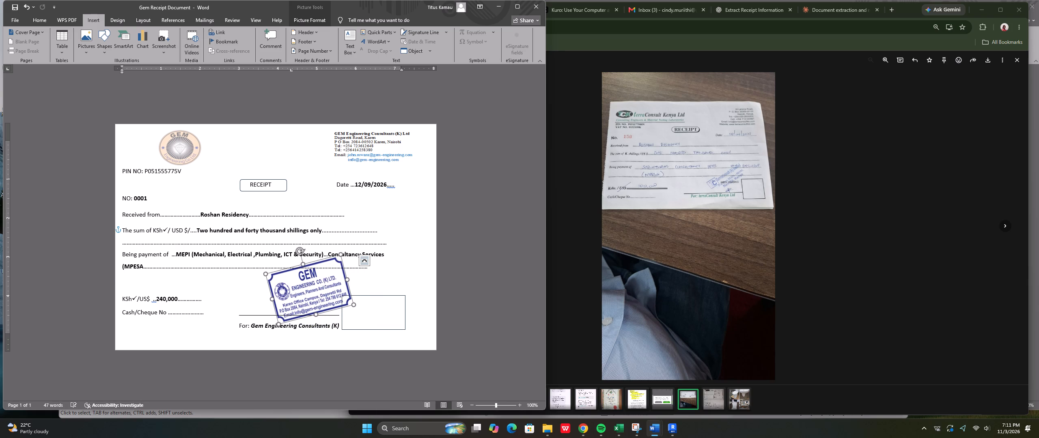
pyautogui.moveTo(347, 278); pyautogui.dragTo(356, 297)
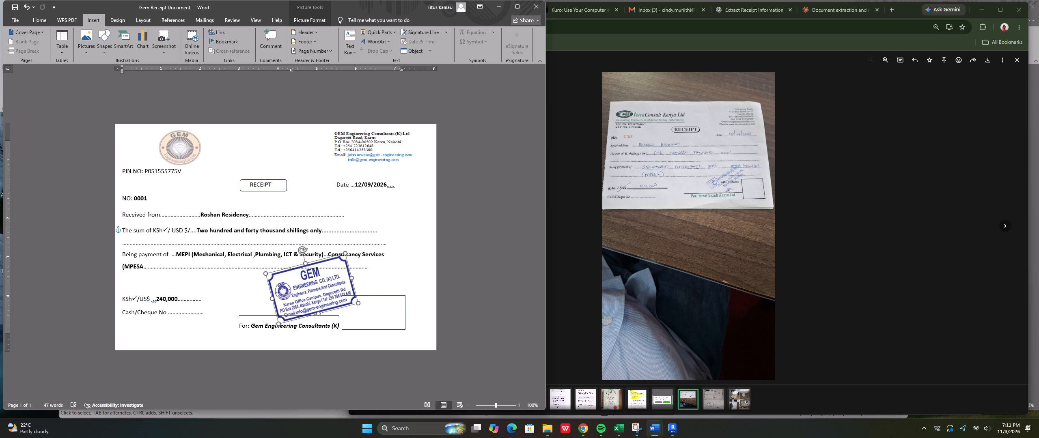
pyautogui.moveTo(356, 297); pyautogui.dragTo(356, 298)
# Rotate the stamp clockwise over the signature line until it has only a slight tilt.
pyautogui.moveTo(308, 251); pyautogui.dragTo(311, 264)
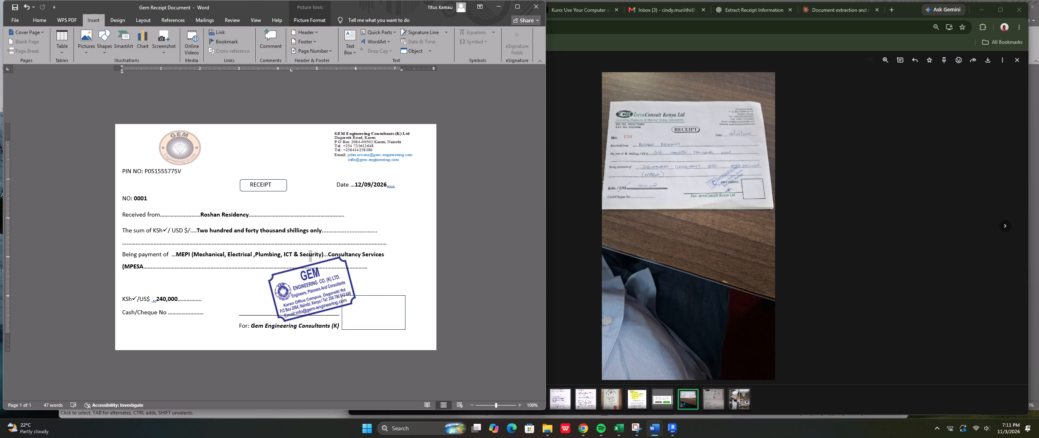
pyautogui.moveTo(311, 264); pyautogui.dragTo(311, 264)
pyautogui.click(375, 269)
pyautogui.click(309, 268)
pyautogui.click(311, 266)
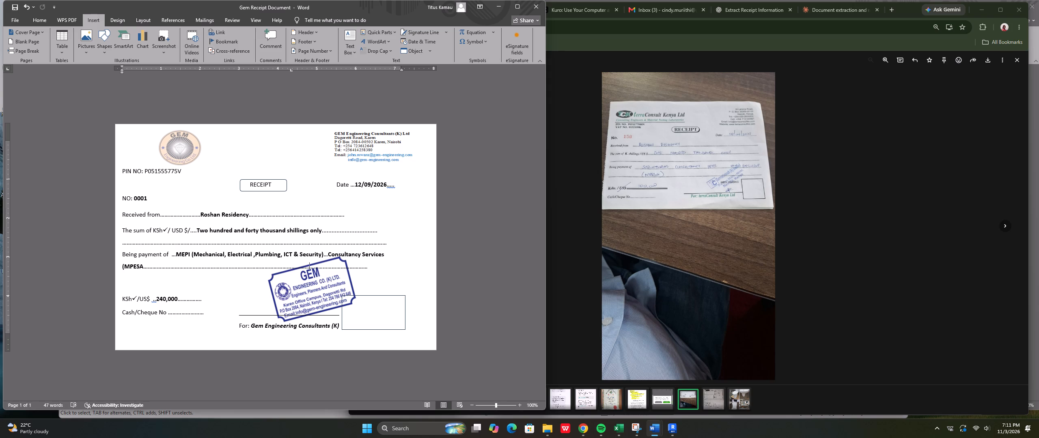
pyautogui.click(315, 265)
pyautogui.press('Escape')
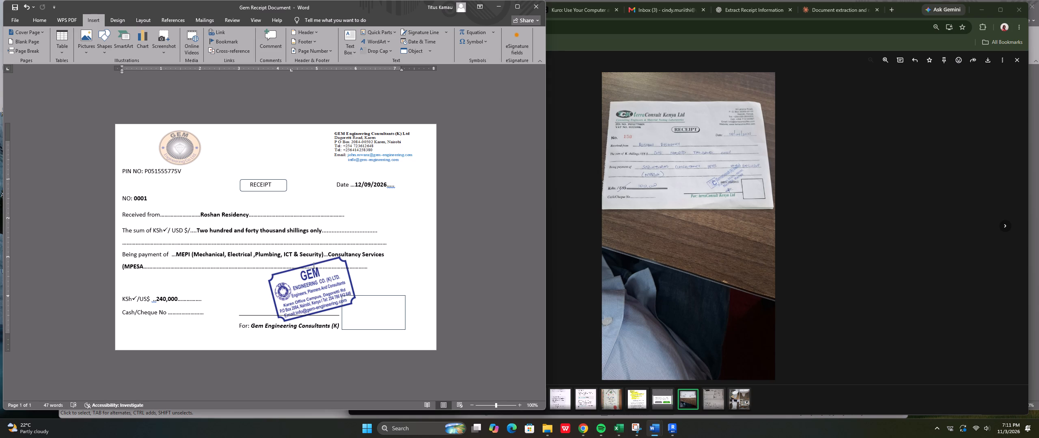
pyautogui.press('Escape')
pyautogui.click(350, 286)
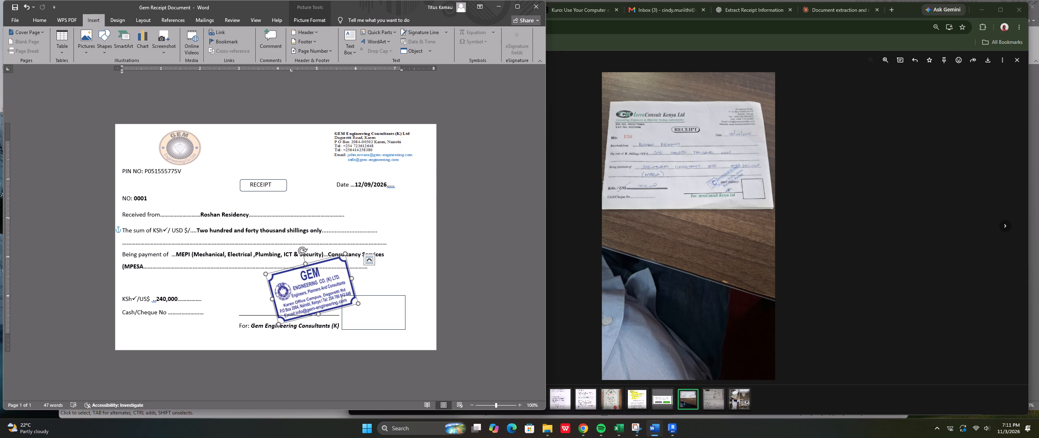
pyautogui.moveTo(307, 253); pyautogui.dragTo(306, 262)
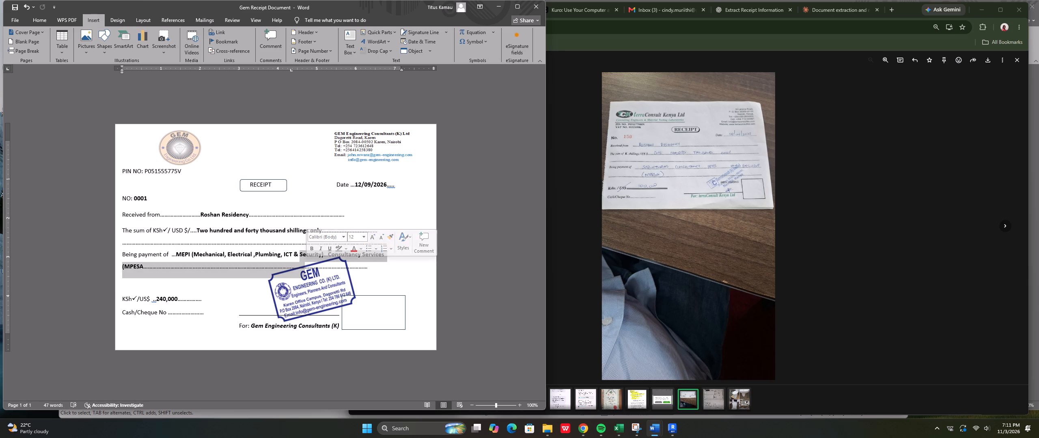
pyautogui.click(351, 274)
pyautogui.click(355, 284)
pyautogui.click(347, 281)
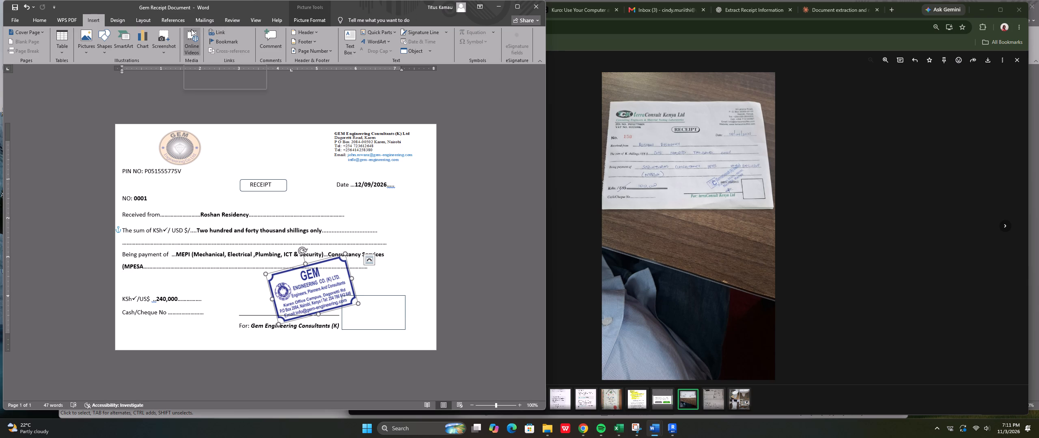
pyautogui.moveTo(303, 251); pyautogui.dragTo(299, 247)
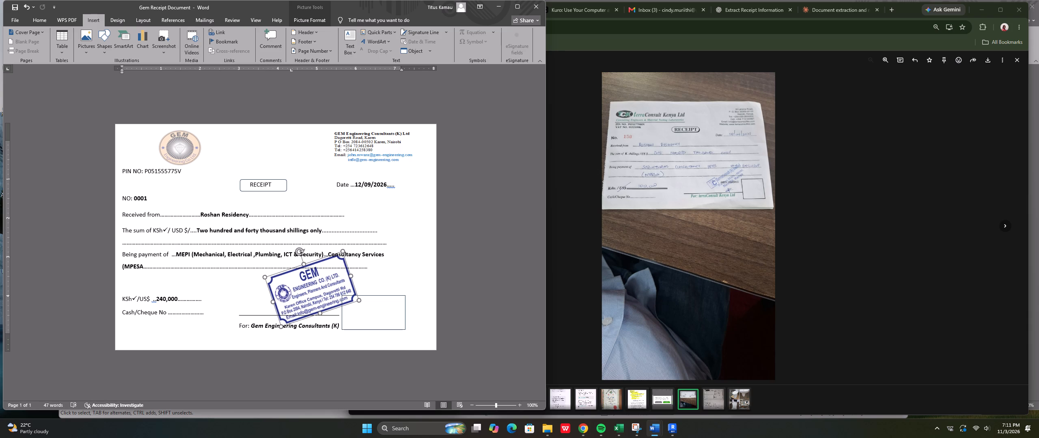
pyautogui.moveTo(299, 247); pyautogui.dragTo(311, 273)
pyautogui.click(407, 271)
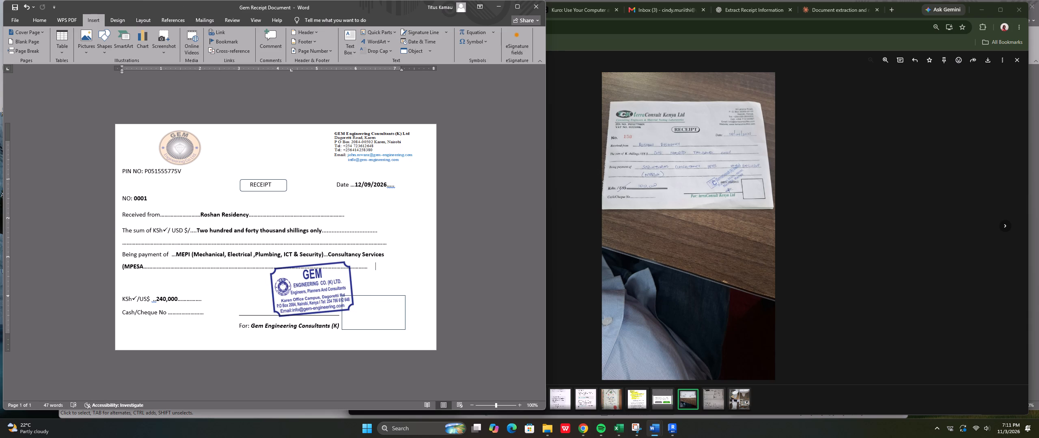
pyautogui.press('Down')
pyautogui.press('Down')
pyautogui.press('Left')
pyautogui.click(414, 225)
# Place the text cursor just after "(MPESA" on the payment description's second line.
pyautogui.click(148, 266)
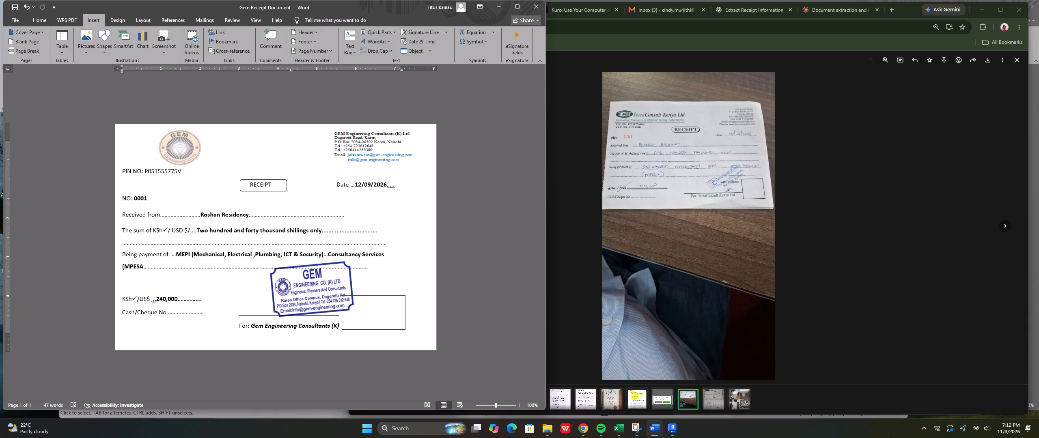
# Complete "(MPESA)" with its closing bracket on the payment description's second line and continue with text beginning "T".
pyautogui.click(144, 268)
pyautogui.hotkey('shift', ')')
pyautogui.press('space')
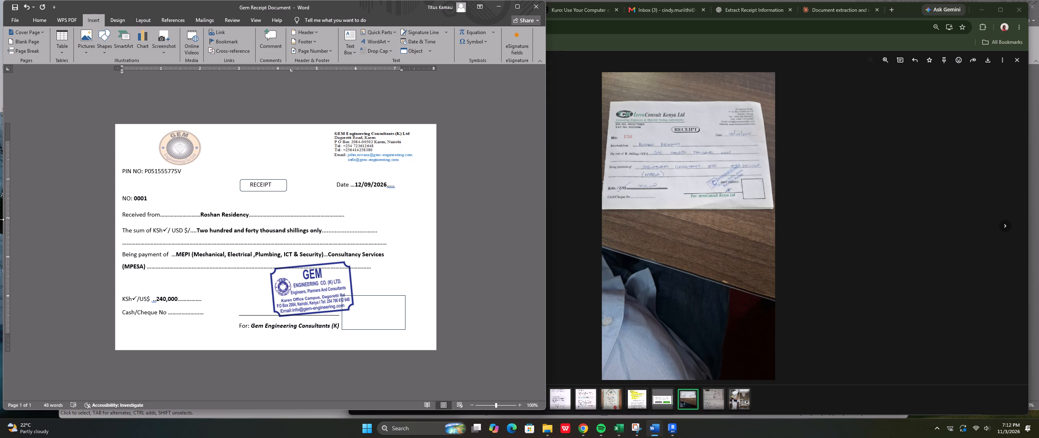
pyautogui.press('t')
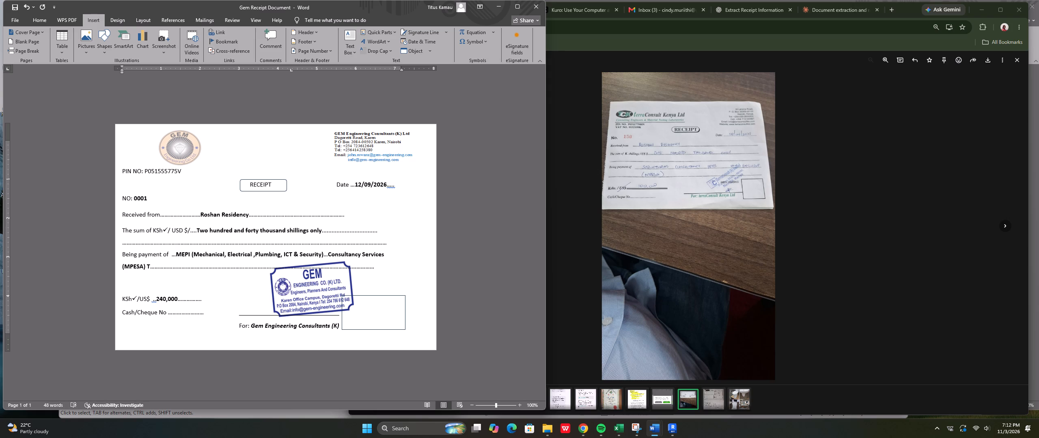
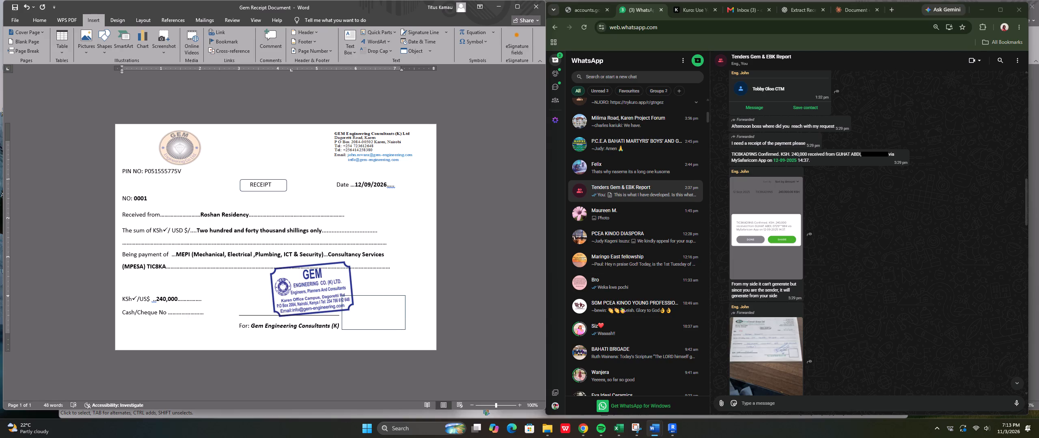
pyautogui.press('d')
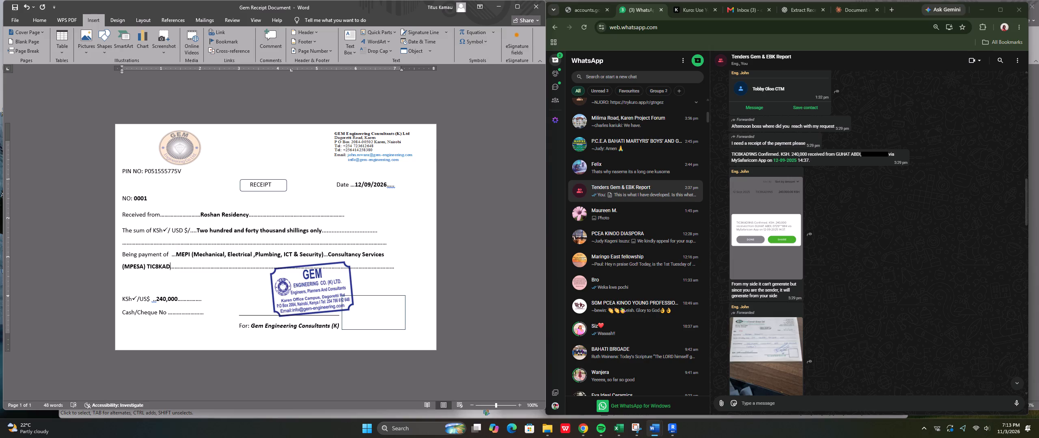
pyautogui.press('9')
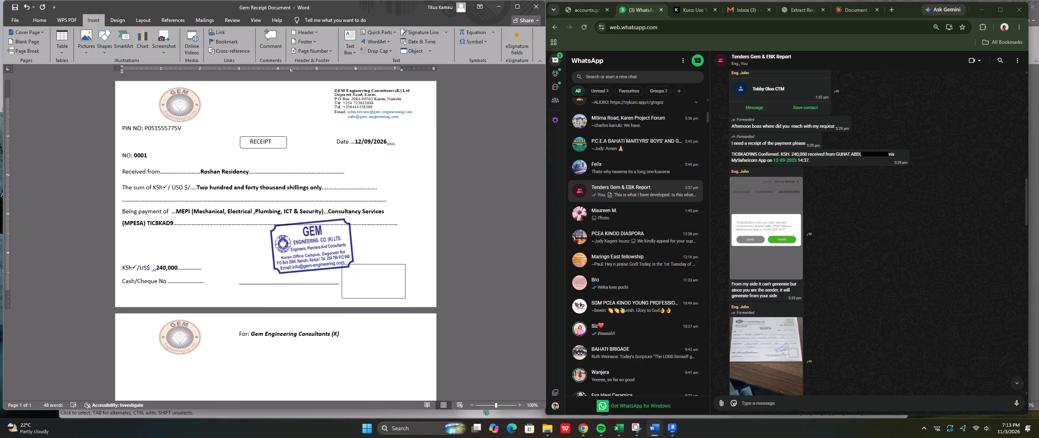
# Finish the transaction code after "(MPESA)" with NS and trim the dots following it so the payment description fits on two lines.
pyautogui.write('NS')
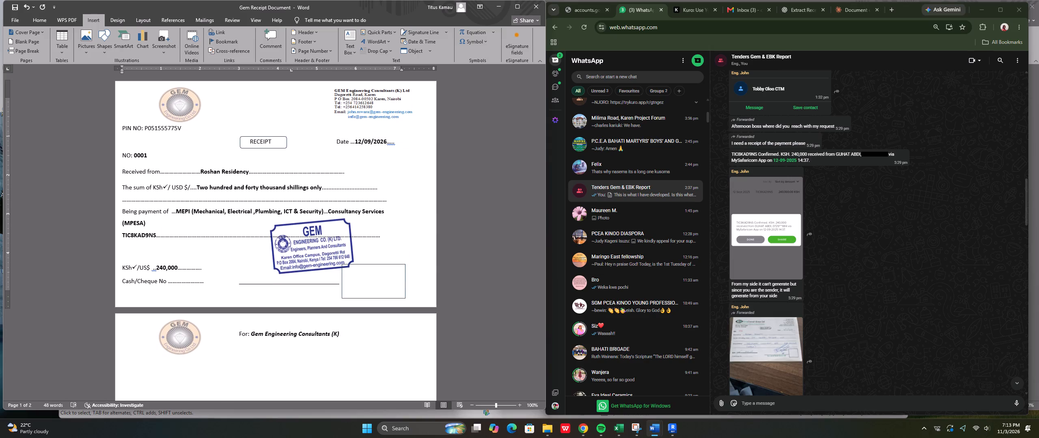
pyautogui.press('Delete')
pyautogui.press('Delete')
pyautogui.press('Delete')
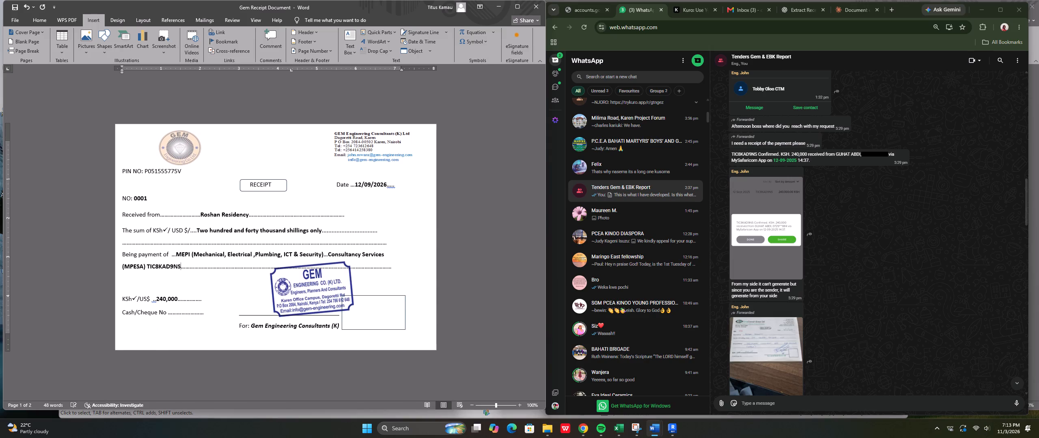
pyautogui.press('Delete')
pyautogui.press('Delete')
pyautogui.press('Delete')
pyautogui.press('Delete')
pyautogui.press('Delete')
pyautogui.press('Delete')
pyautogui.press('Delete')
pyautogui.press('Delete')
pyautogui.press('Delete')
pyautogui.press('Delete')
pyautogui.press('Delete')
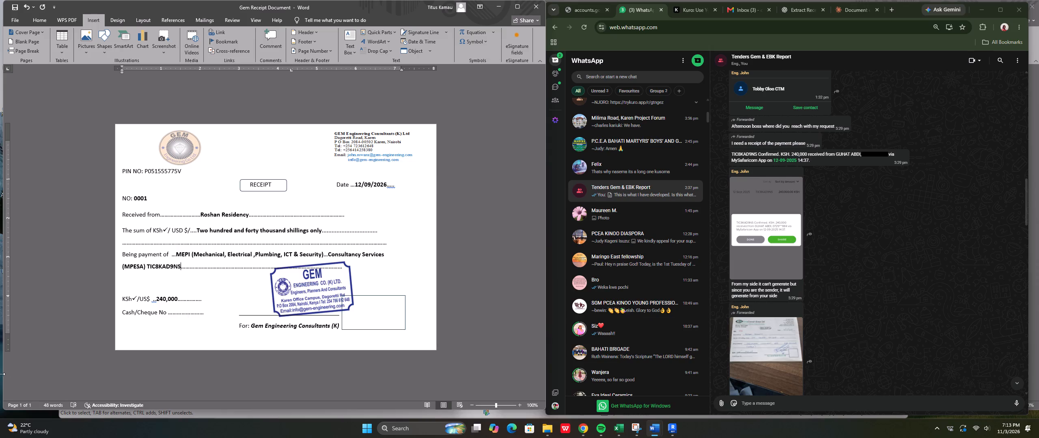
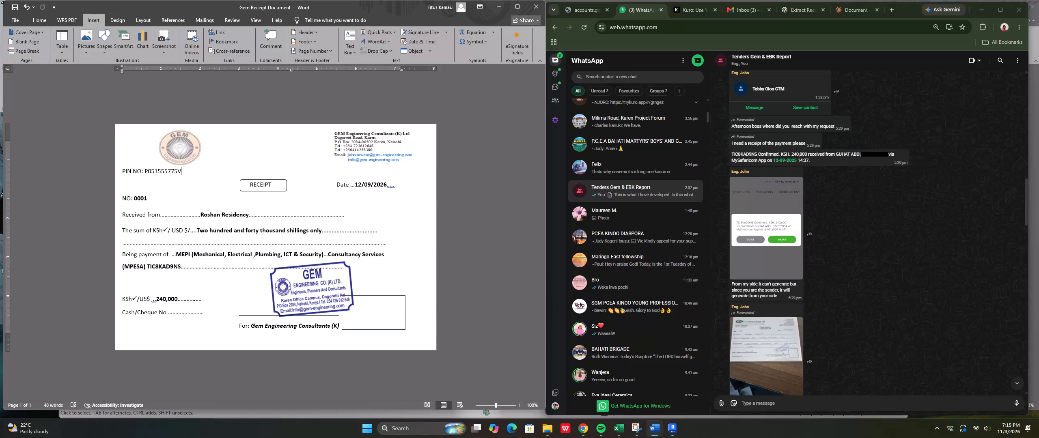
# Search the computer for Kuro and open the Kuro app.
pyautogui.click(399, 429)
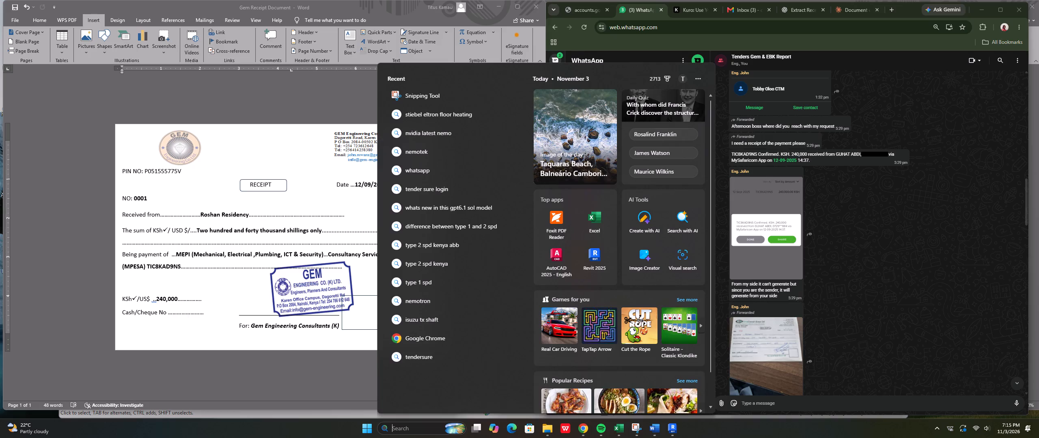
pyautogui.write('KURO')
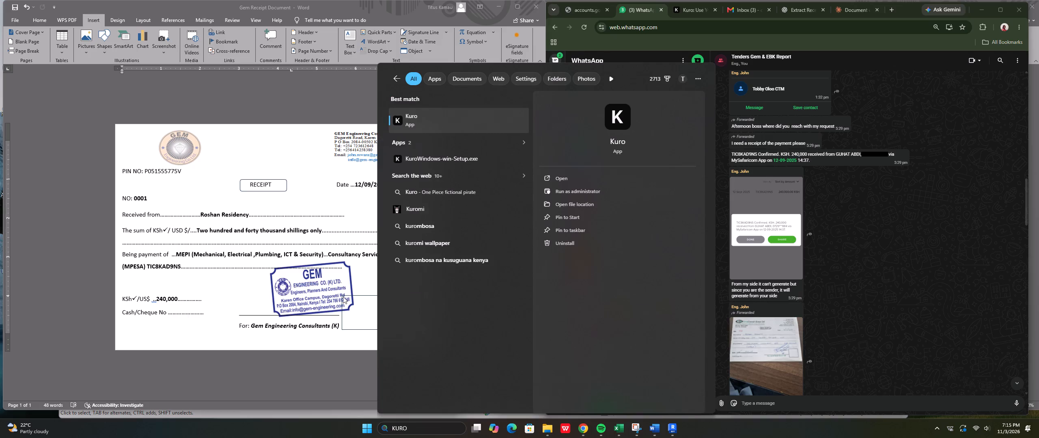
pyautogui.click(563, 178)
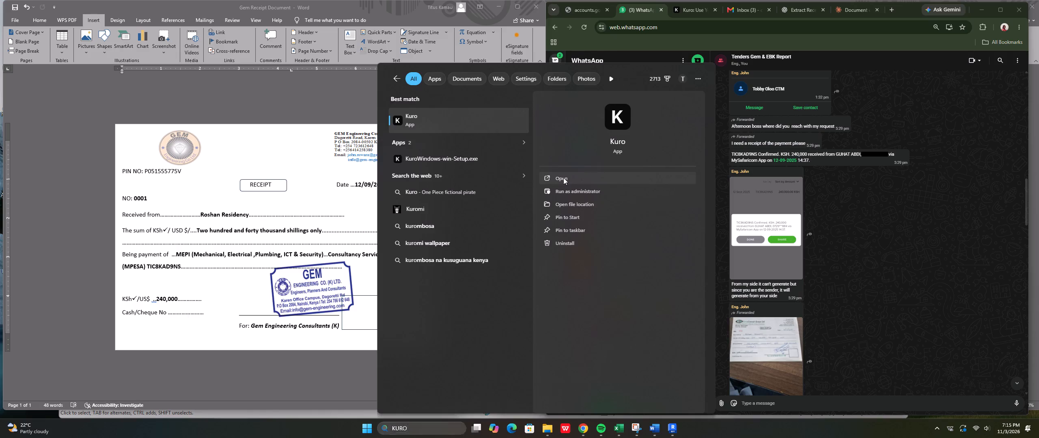
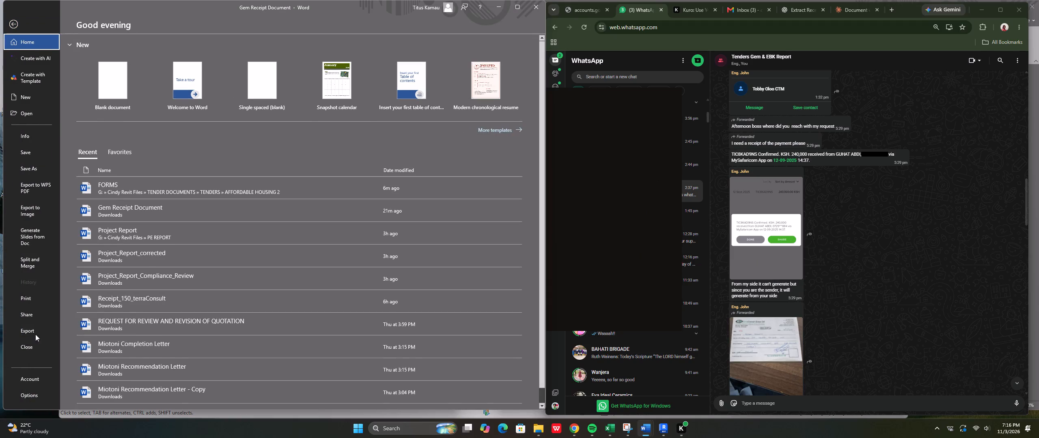
pyautogui.click(37, 331)
pyautogui.click(234, 124)
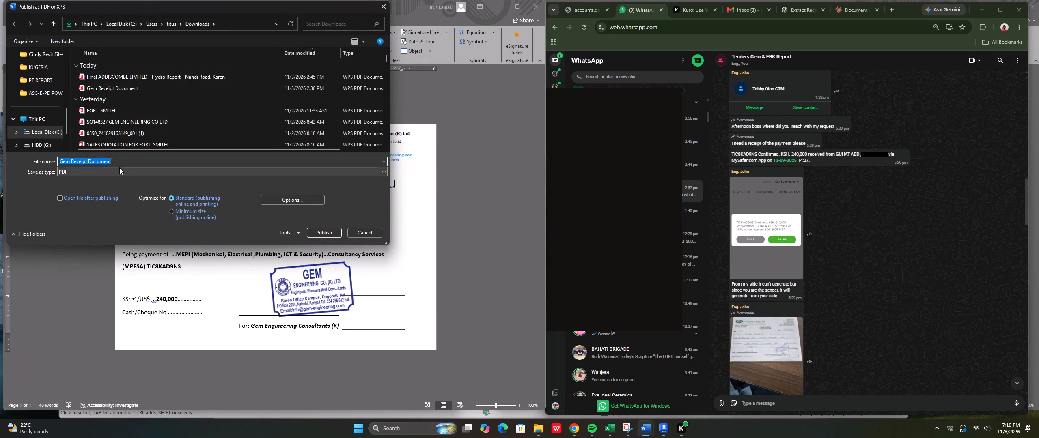
# Publish the receipt as a PDF named Gem Receipt Document in the Downloads folder, replacing the existing PDF of that name.
pyautogui.click(329, 234)
pyautogui.click(545, 213)
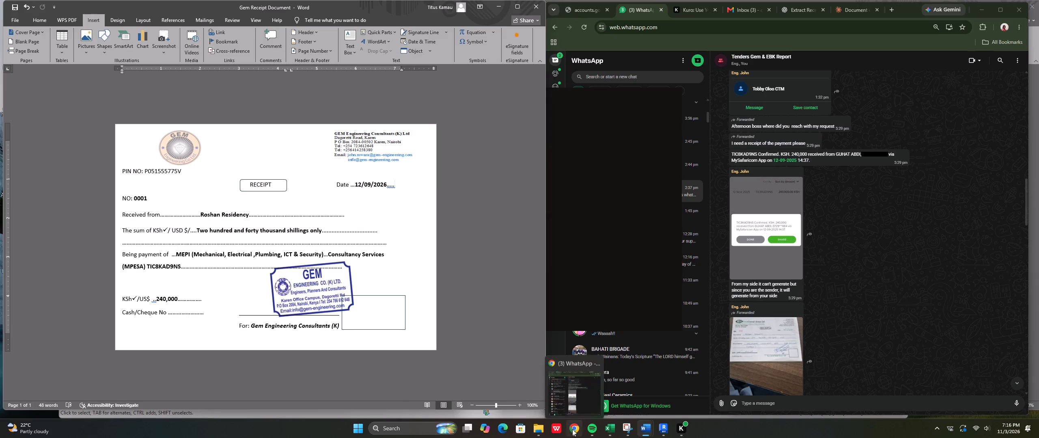
# Open the published Gem Receipt Document PDF from the Downloads folder in Foxit PDF Reader to check it.
pyautogui.click(543, 429)
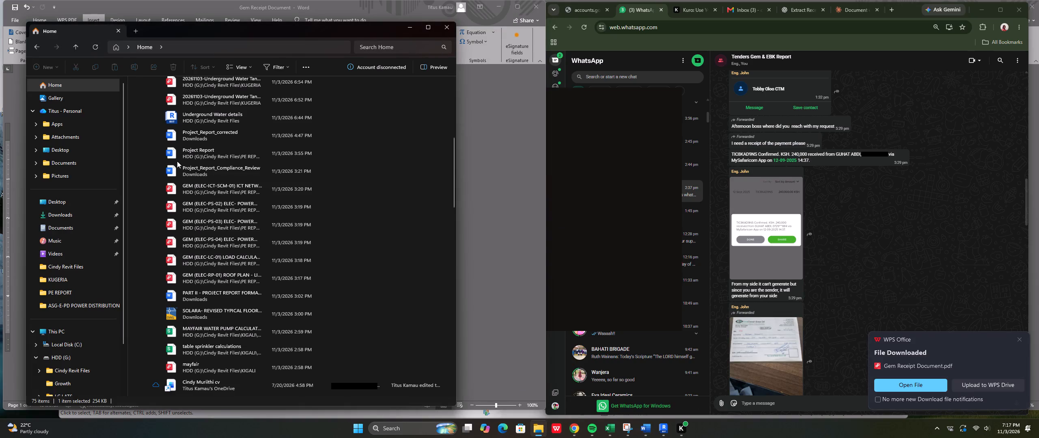
pyautogui.click(90, 213)
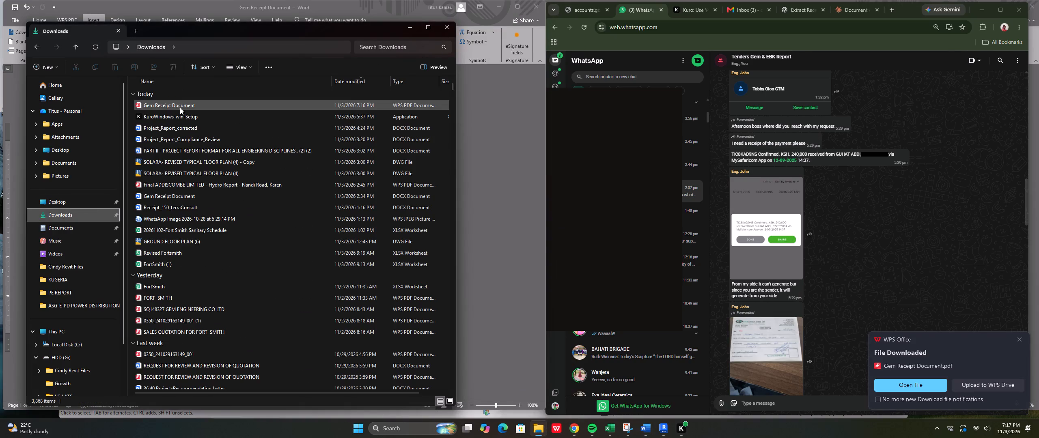
pyautogui.click(189, 105)
pyautogui.rightClick(189, 105)
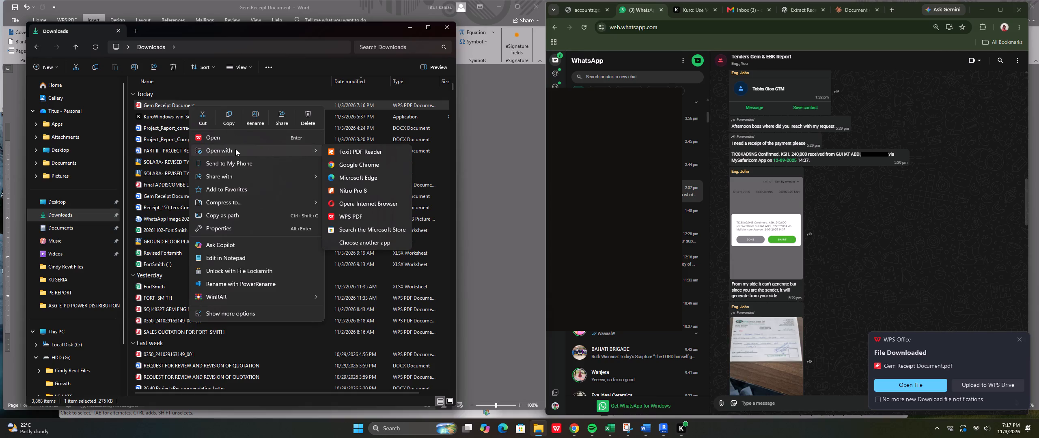
pyautogui.click(360, 153)
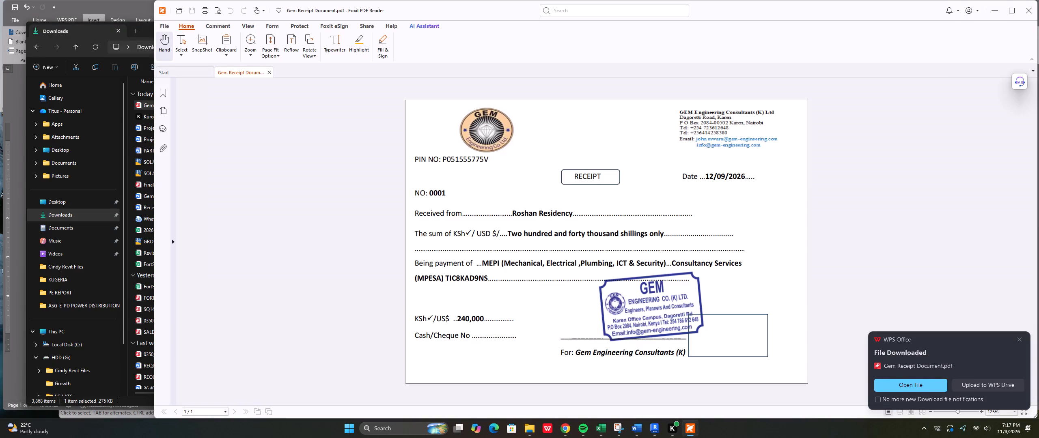
# Check the receipt page in the open PDF and close the PDF reader.
pyautogui.scroll(5, 359, 154)
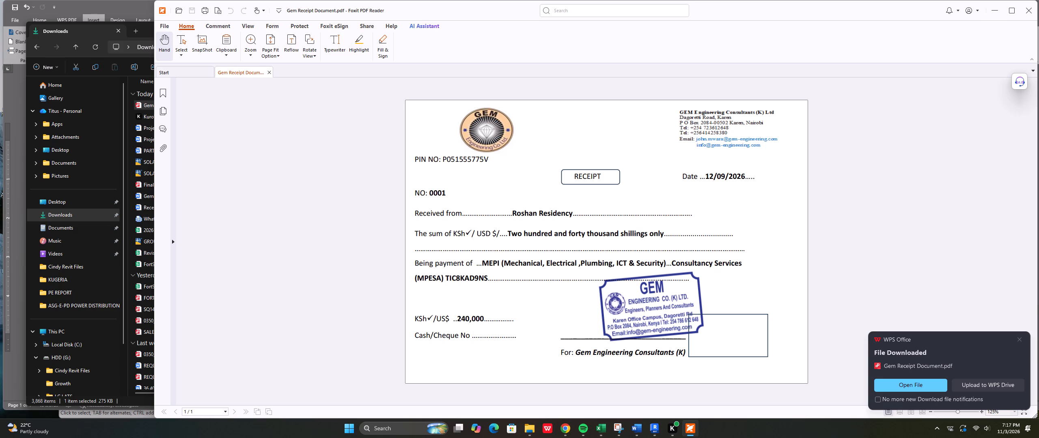
pyautogui.click(1027, 13)
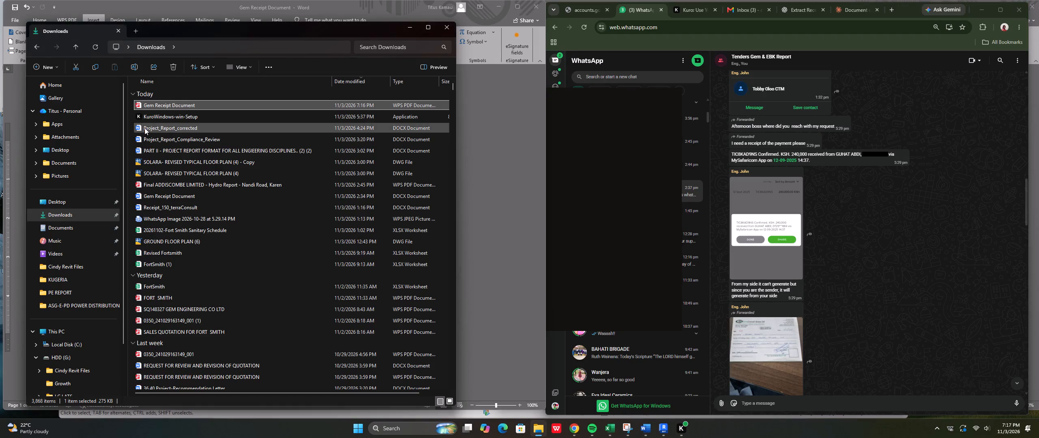
# Rename the new Gem Receipt Document PDF in the Downloads folder, removing the word "Document" from its name.
pyautogui.click(193, 104)
pyautogui.rightClick(193, 104)
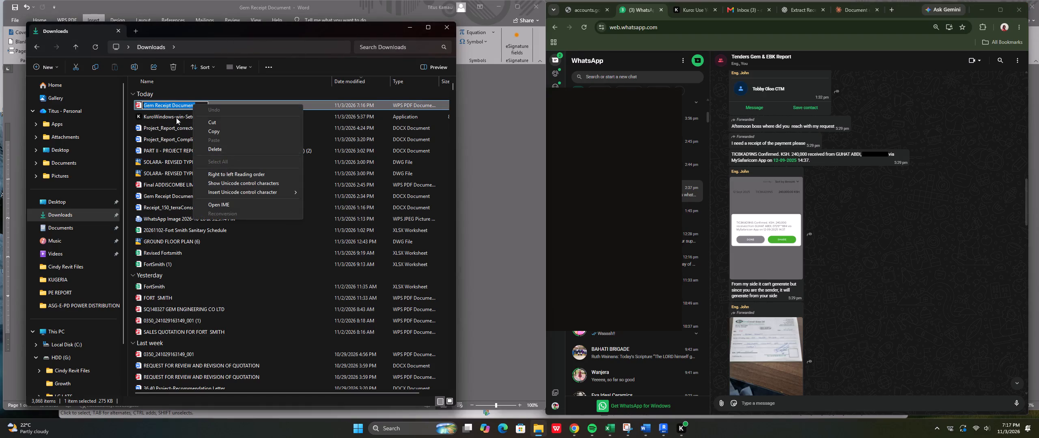
pyautogui.click(181, 104)
pyautogui.click(198, 105)
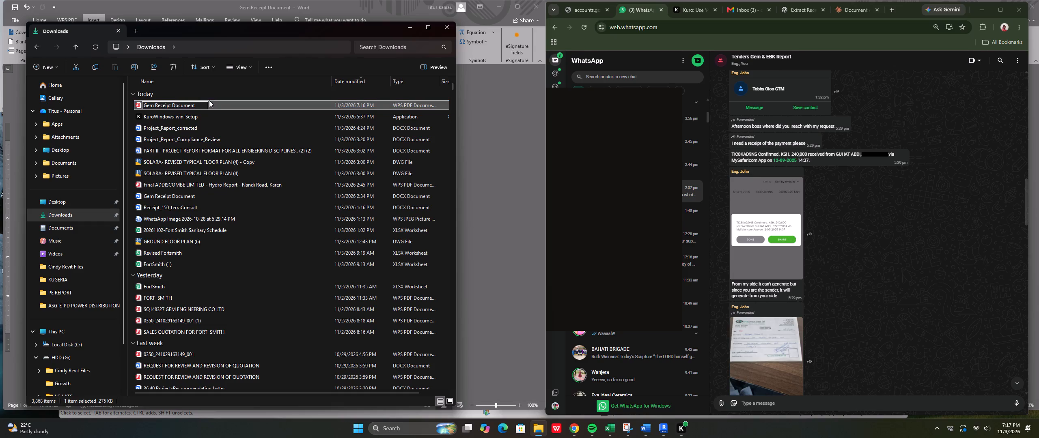
pyautogui.press('BackSpace')
pyautogui.press('BackSpace')
pyautogui.press('BackSpace')
pyautogui.press('BackSpace')
pyautogui.press('BackSpace')
pyautogui.press('BackSpace')
pyautogui.press('BackSpace')
pyautogui.press('BackSpace')
pyautogui.press('BackSpace')
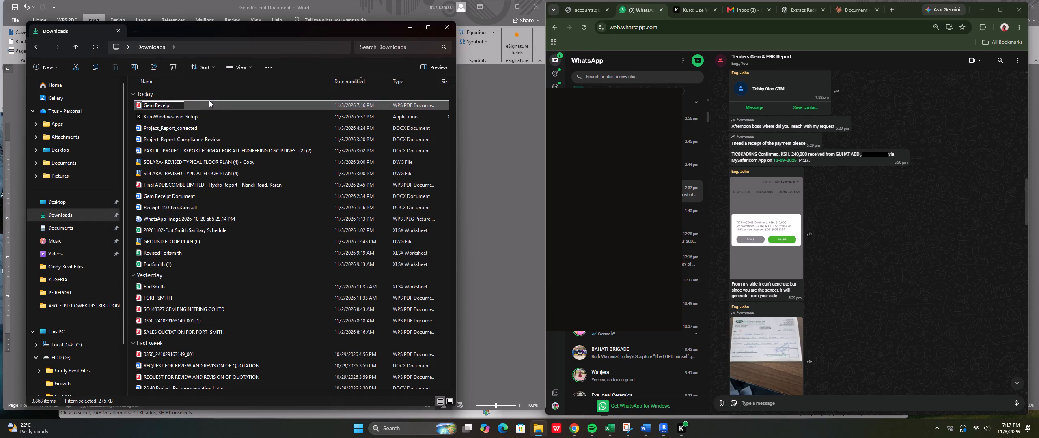